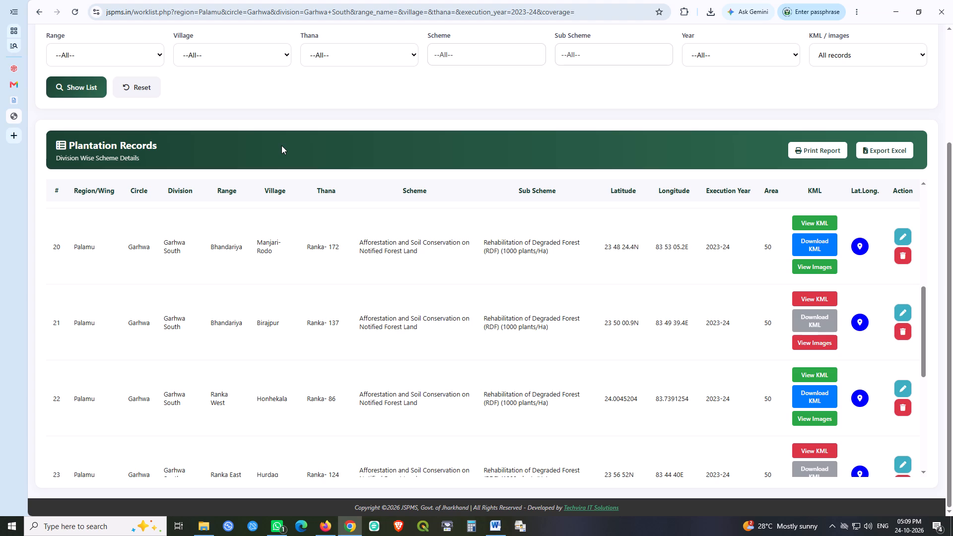
Clear the Chrome and Firefox windows off the desktop, closing the open Google Drive photo along the way.
{"action": "left_click", "coordinate": [892, 9]}
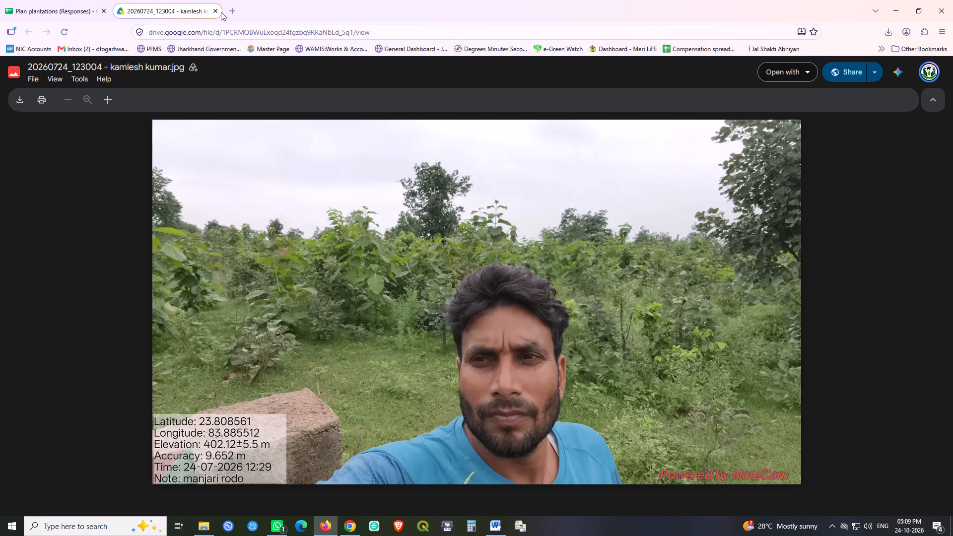
{"action": "left_click", "coordinate": [217, 11]}
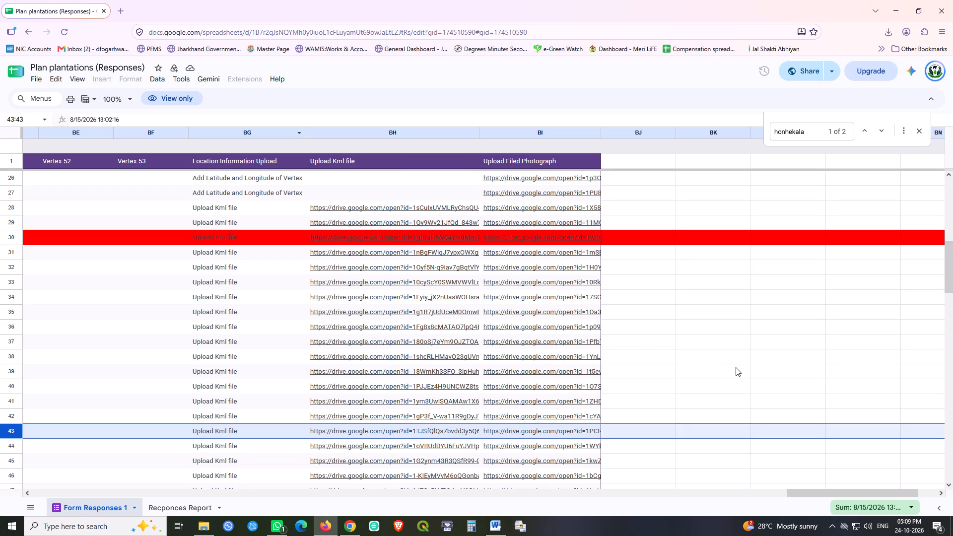
{"action": "left_click", "coordinate": [895, 10]}
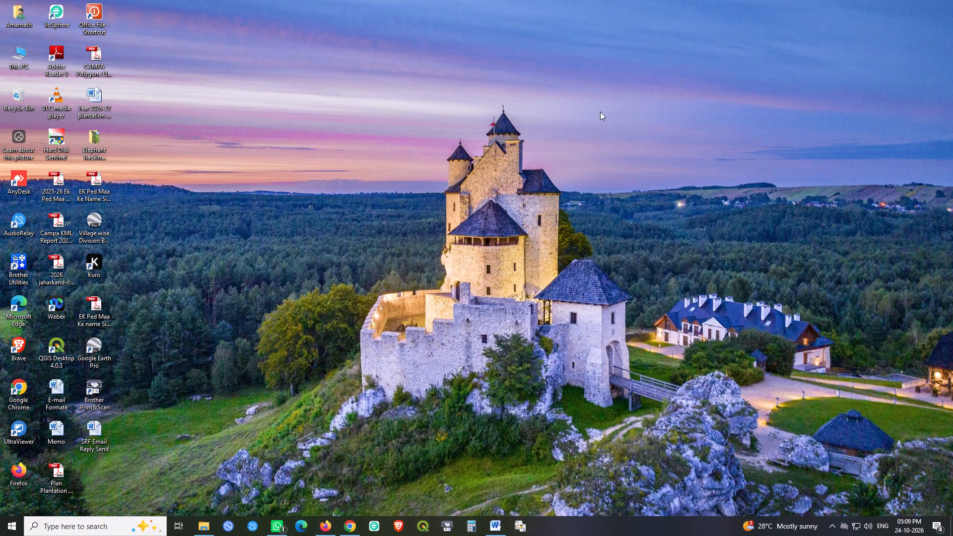
From the desktop, open the Office File folder, its Office Work 2026-27 folder, and the Working Plan Work folder inside it.
{"action": "double_click", "coordinate": [103, 9]}
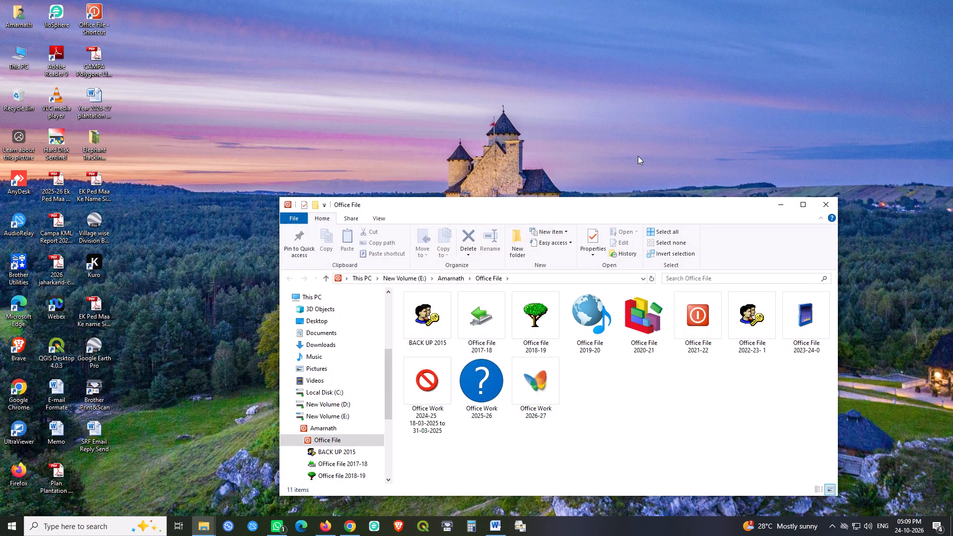
{"action": "left_click", "coordinate": [803, 204]}
{"action": "left_click", "coordinate": [692, 119]}
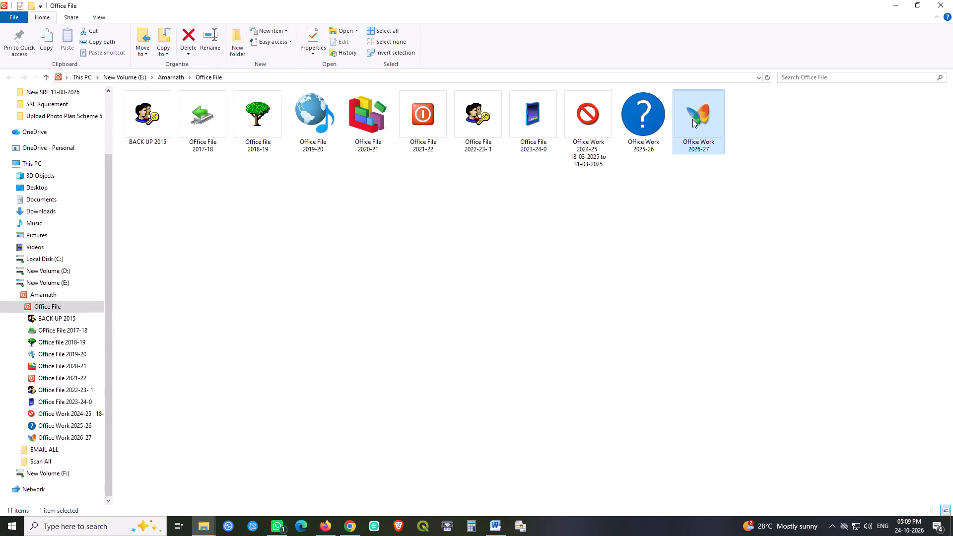
{"action": "double_click", "coordinate": [692, 119]}
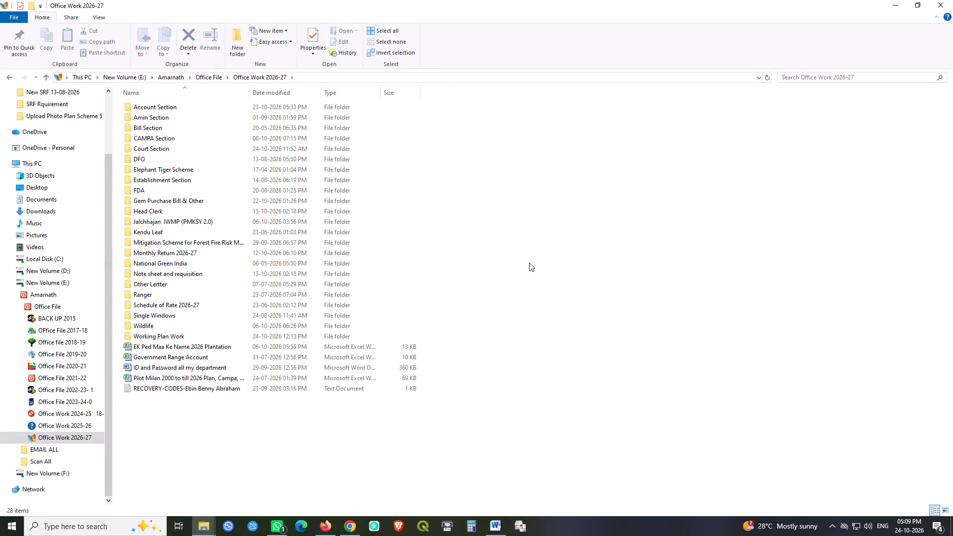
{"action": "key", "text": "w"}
{"action": "key", "text": "Down"}
{"action": "key", "text": "Return"}
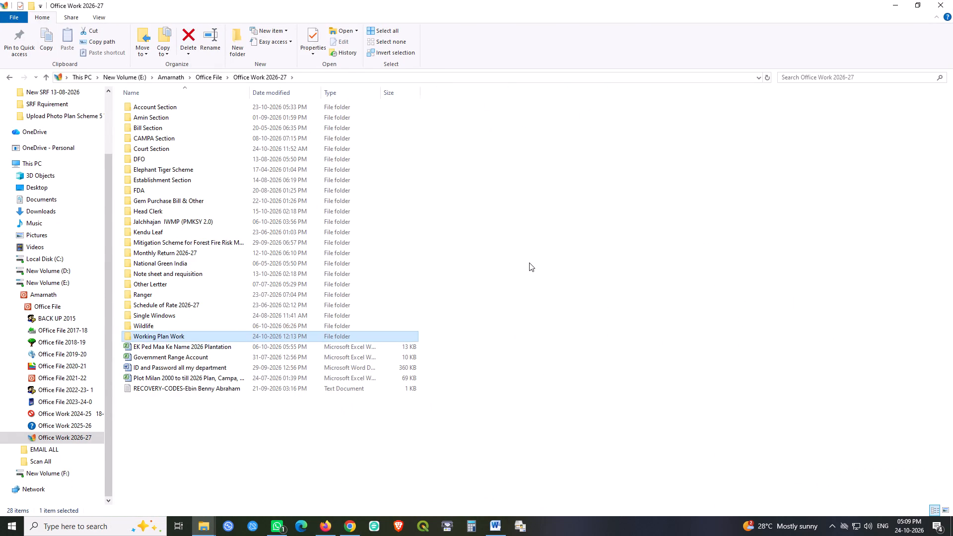
Open the Word document योगदान प्रतिवेदन from the SRF Rquirement folder.
{"action": "key", "text": "Down"}
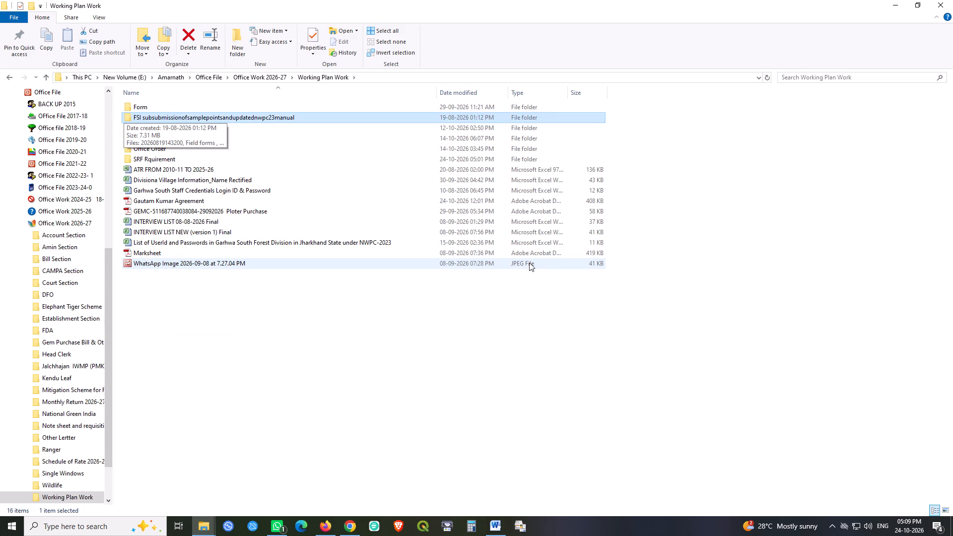
{"action": "key", "text": "Down"}
{"action": "key", "text": "Down"}
{"action": "key", "text": "Down"}
{"action": "key", "text": "Down"}
{"action": "key", "text": "Return"}
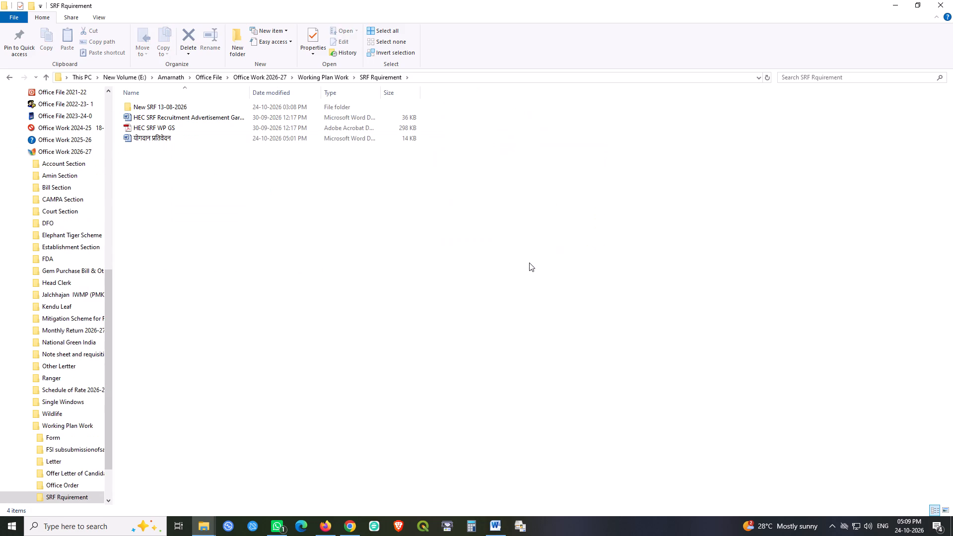
{"action": "key", "text": "Down"}
{"action": "key", "text": "Down"}
{"action": "key", "text": "Down"}
{"action": "key", "text": "Return"}
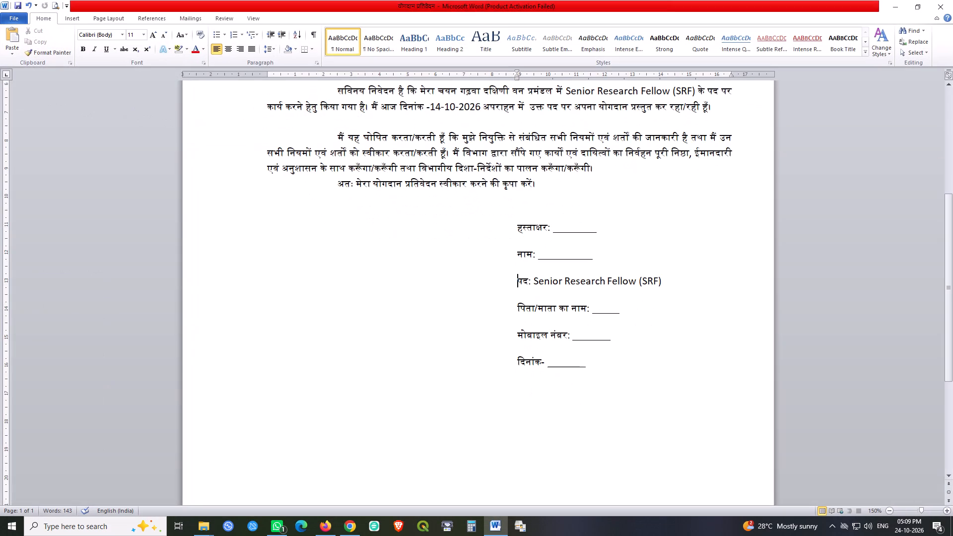
Delete the entire existing text of the joining report.
{"action": "scroll", "coordinate": [612, 334], "scroll_direction": "down", "scroll_amount": 4}
{"action": "scroll", "coordinate": [612, 334], "scroll_direction": "up", "scroll_amount": 10}
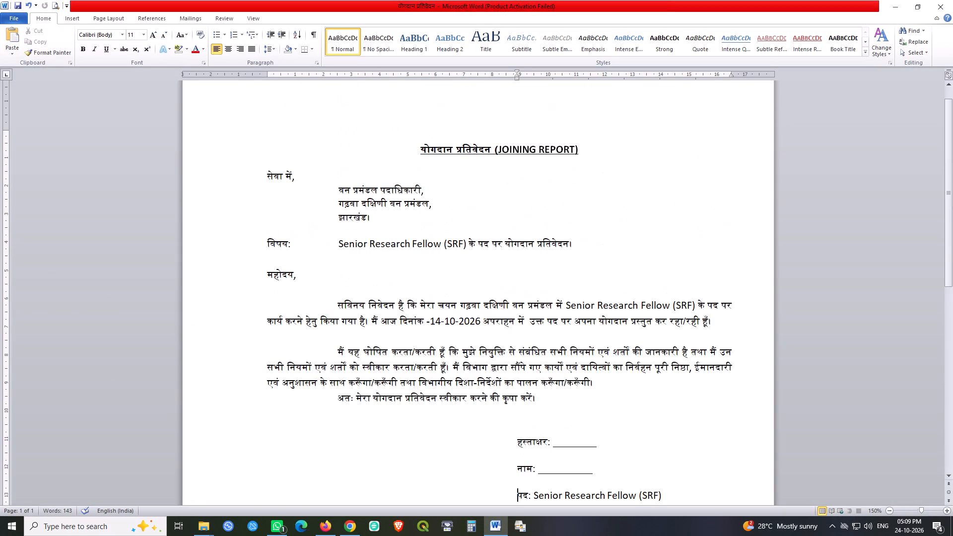
{"action": "key", "text": "ctrl+a"}
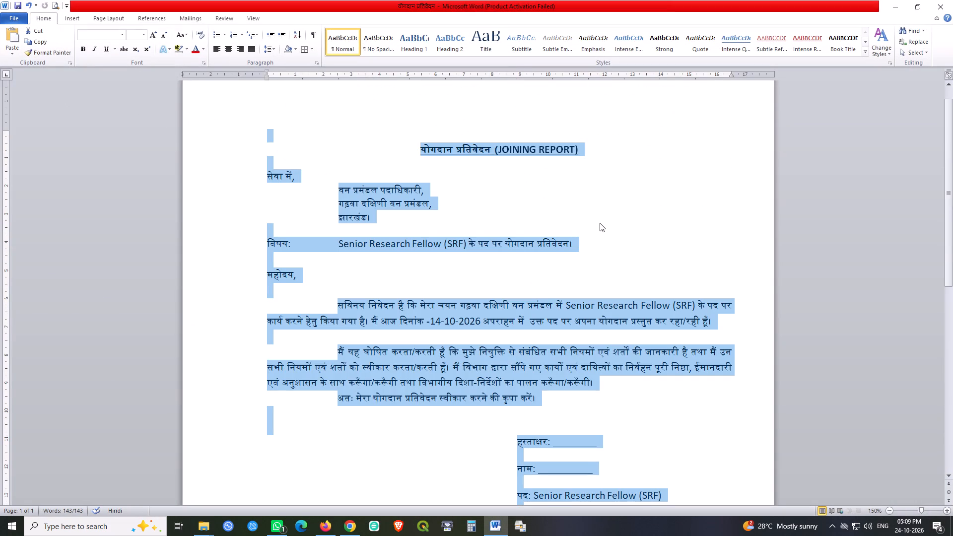
{"action": "key", "text": "Delete"}
{"action": "scroll", "coordinate": [600, 223], "scroll_direction": "up", "scroll_amount": 1}
Set the empty document's font to Kruti Dev 010 at size 15.
{"action": "key", "text": "ctrl+a"}
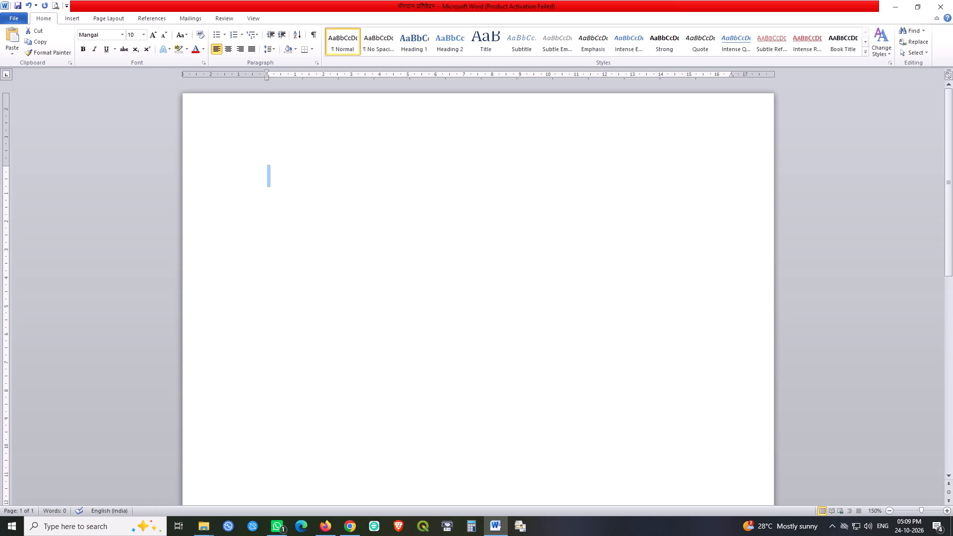
{"action": "left_click", "coordinate": [111, 32]}
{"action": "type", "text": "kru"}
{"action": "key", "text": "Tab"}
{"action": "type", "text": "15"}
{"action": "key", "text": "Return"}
Write the letter's opening line सेवा में, at the top of the page.
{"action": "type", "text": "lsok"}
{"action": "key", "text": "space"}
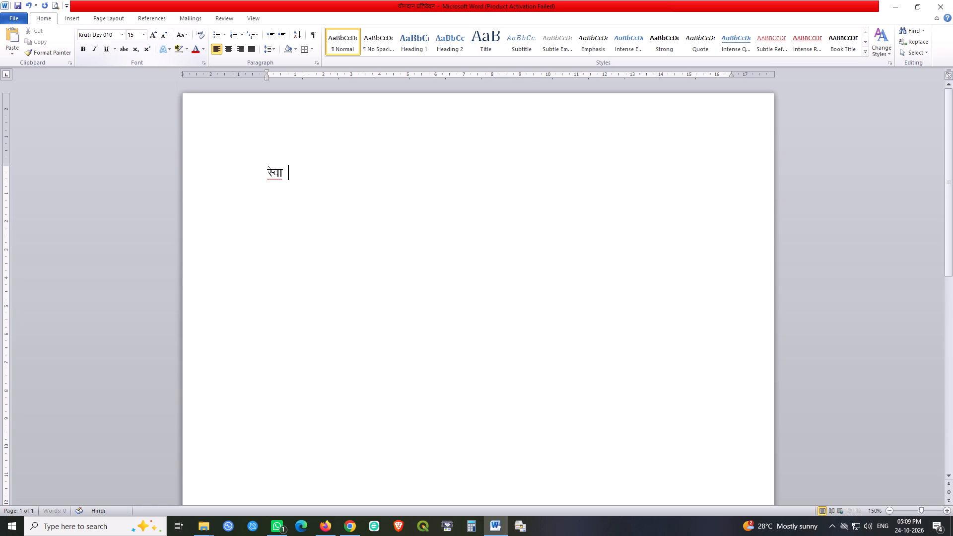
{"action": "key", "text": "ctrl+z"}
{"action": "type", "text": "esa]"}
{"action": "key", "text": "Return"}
Add the recipient lines वन प्रमण्डल पदाधिकारी, and गढ़वा दक्षिणी वन प्रमण्डल। below the opening, each indented by two tab stops.
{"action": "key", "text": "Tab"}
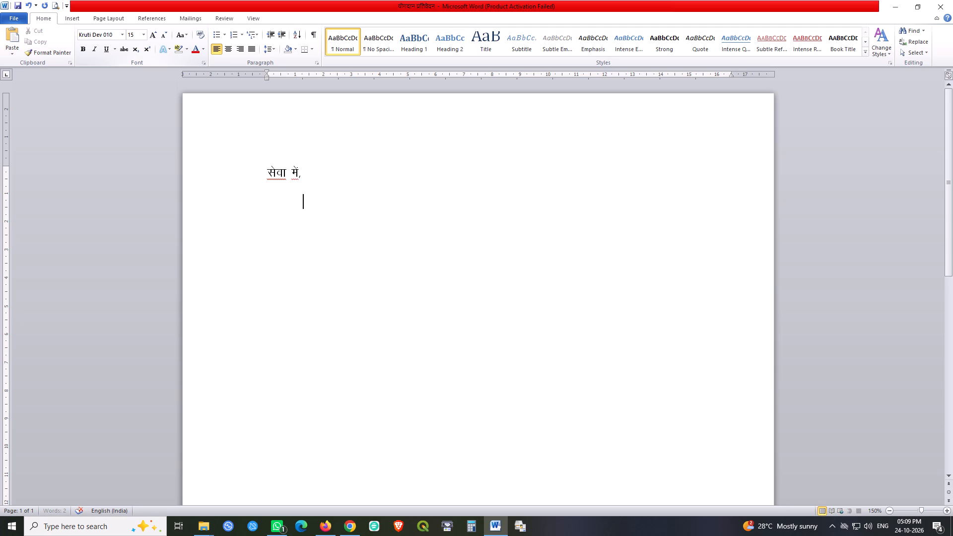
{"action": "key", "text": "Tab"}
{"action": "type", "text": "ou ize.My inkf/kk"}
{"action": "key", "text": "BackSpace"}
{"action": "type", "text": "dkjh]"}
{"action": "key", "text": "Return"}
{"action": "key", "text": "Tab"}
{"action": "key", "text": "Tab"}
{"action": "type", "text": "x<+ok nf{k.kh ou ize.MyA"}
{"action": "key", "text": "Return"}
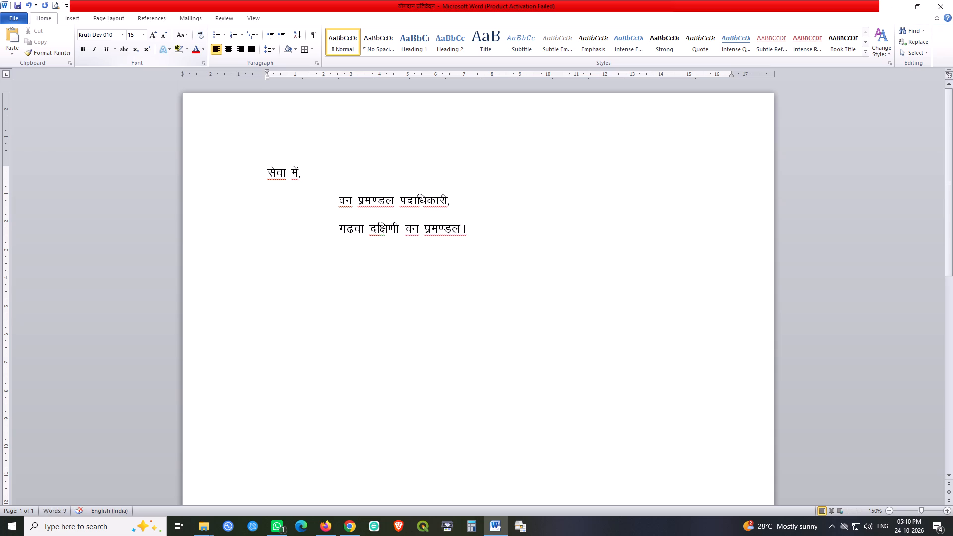
End the division line with a comma, place गढ़वा। on its own line aligned below it, and start a new line.
{"action": "left_click", "coordinate": [462, 231]}
{"action": "key", "text": "bracketright"}
{"action": "key", "text": "Return"}
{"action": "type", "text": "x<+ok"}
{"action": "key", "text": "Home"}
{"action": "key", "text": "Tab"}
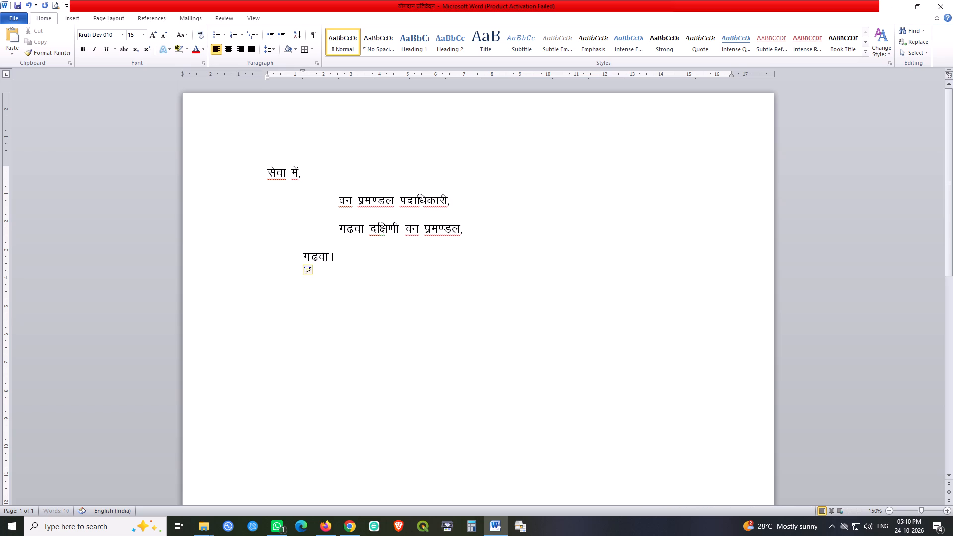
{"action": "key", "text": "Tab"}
{"action": "left_click", "coordinate": [403, 252]}
{"action": "key", "text": "Return"}
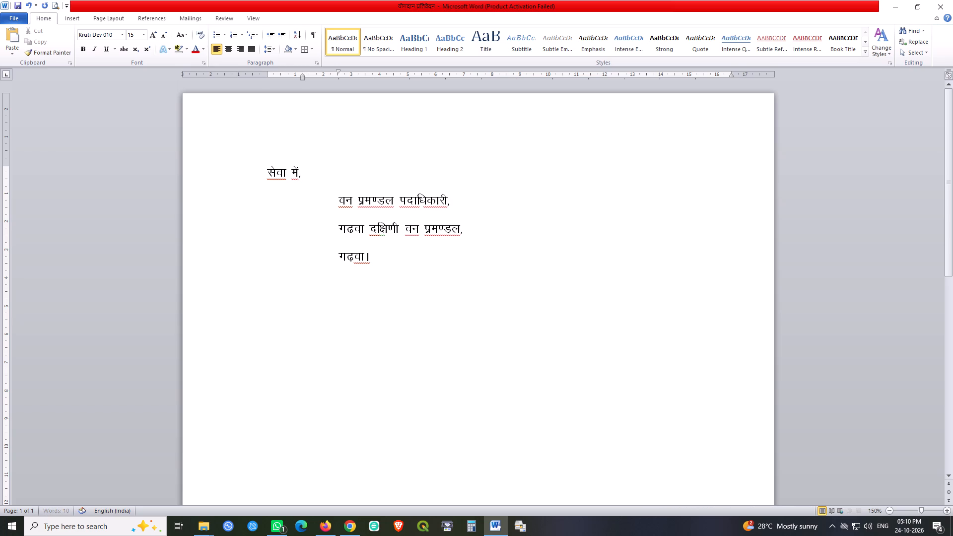
Write the unindented subject line below गढ़वा।: विषय :–, a tab stop, and योगदान समर्पित करने के संबंध में।.
{"action": "key", "text": "BackSpace"}
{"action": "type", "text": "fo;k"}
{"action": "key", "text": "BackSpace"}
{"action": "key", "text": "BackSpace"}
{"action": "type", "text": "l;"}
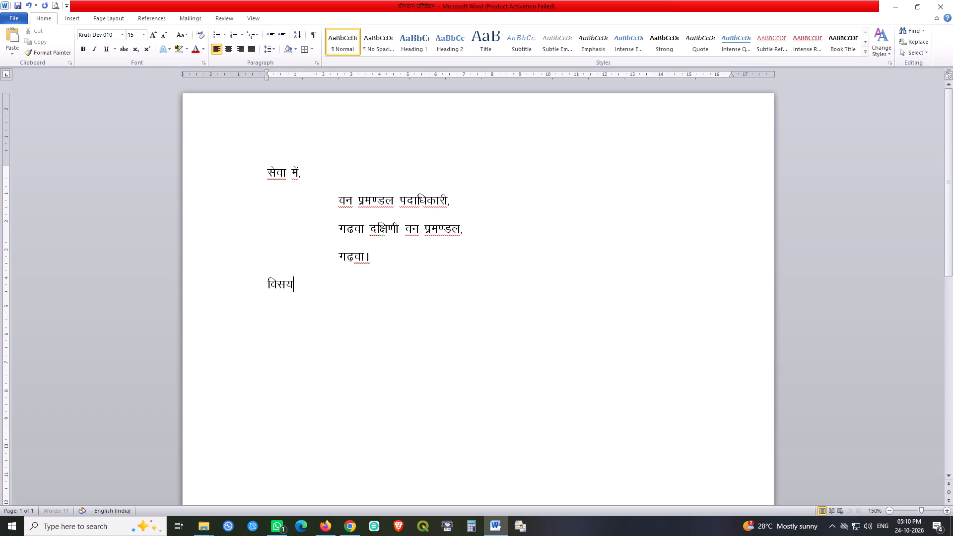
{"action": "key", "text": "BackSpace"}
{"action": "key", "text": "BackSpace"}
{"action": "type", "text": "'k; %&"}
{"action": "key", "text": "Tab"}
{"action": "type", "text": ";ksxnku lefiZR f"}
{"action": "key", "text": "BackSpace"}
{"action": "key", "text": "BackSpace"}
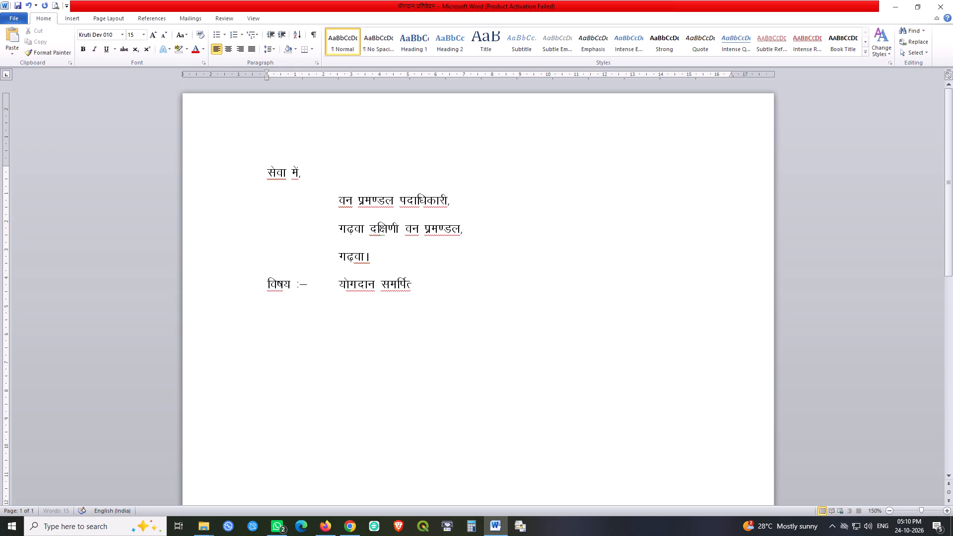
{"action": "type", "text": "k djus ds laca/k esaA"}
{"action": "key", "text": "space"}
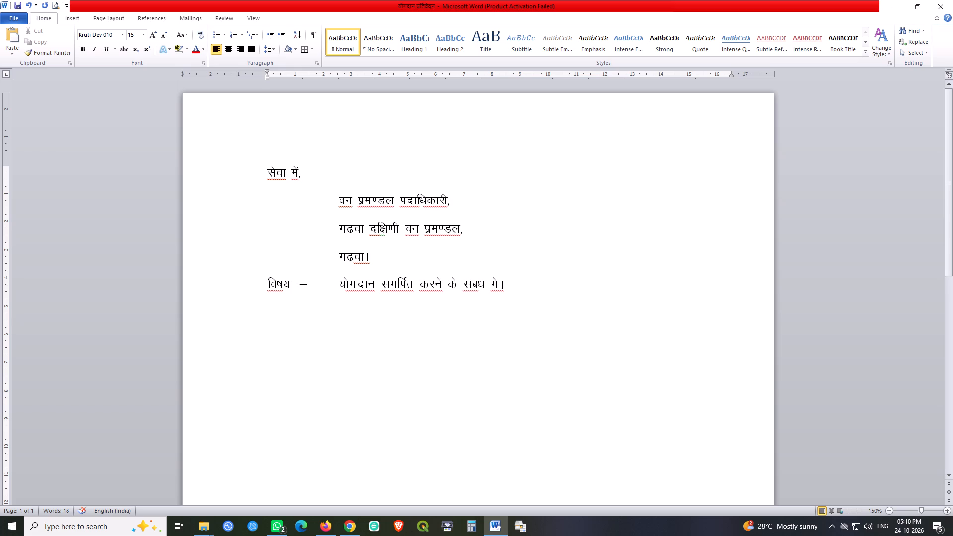
Insert the English text Senior R in the default Calibri 11 font before योगदान in the subject line, leaving spaces between them.
{"action": "left_click", "coordinate": [337, 288]}
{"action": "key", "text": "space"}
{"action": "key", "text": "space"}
{"action": "scroll", "coordinate": [337, 288], "scroll_direction": "up", "scroll_amount": 7, "text": "ctrl"}
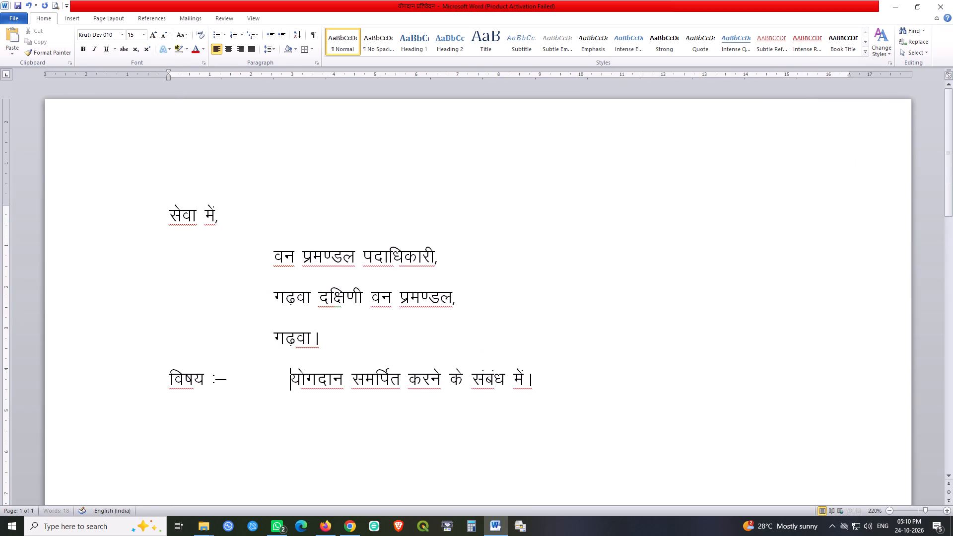
{"action": "scroll", "coordinate": [443, 331], "scroll_direction": "down", "scroll_amount": 3}
{"action": "key", "text": "Left"}
{"action": "key", "text": "Left"}
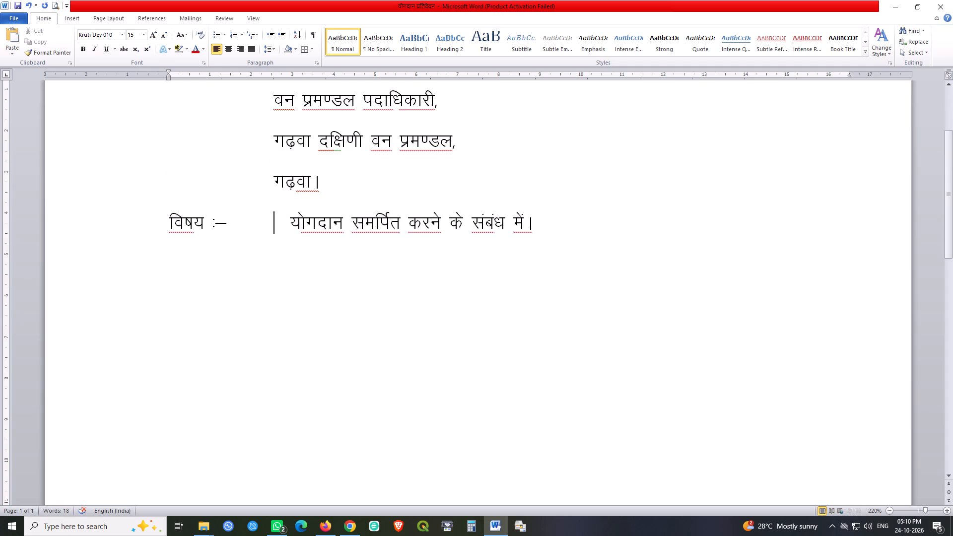
{"action": "key", "text": "Left"}
{"action": "key", "text": "Right"}
{"action": "key", "text": "ctrl+space"}
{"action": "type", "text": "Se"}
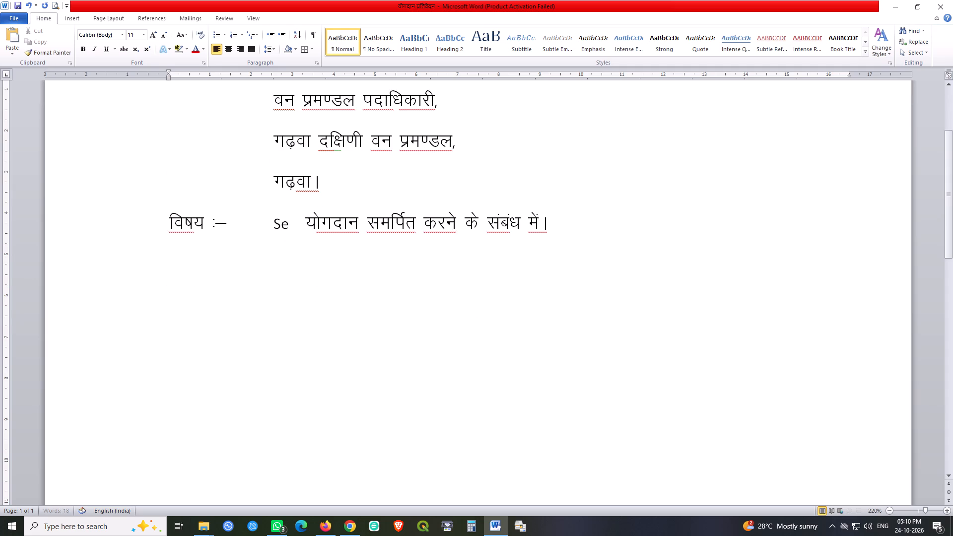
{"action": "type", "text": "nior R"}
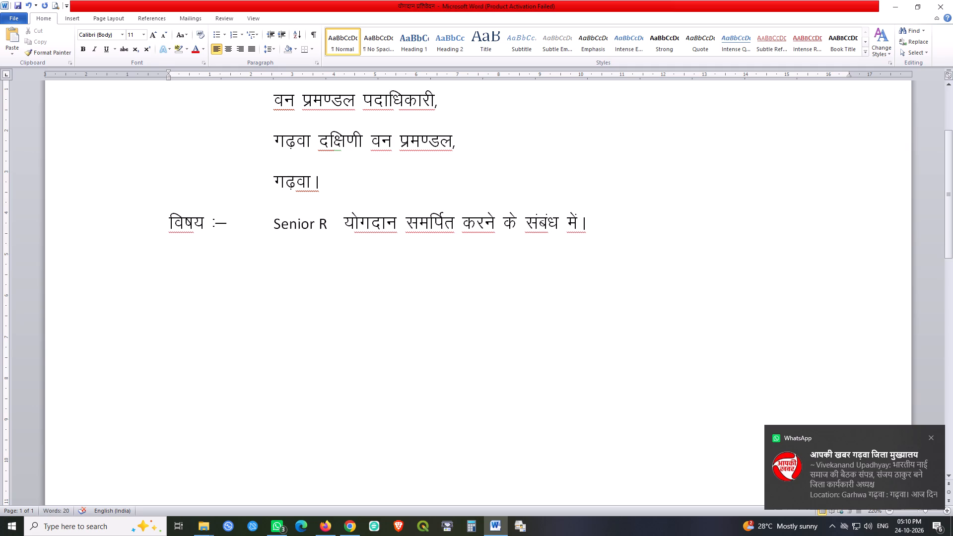
Complete the start of the subject line as Senior Research Fellow (SRF) के पद पर and save the document.
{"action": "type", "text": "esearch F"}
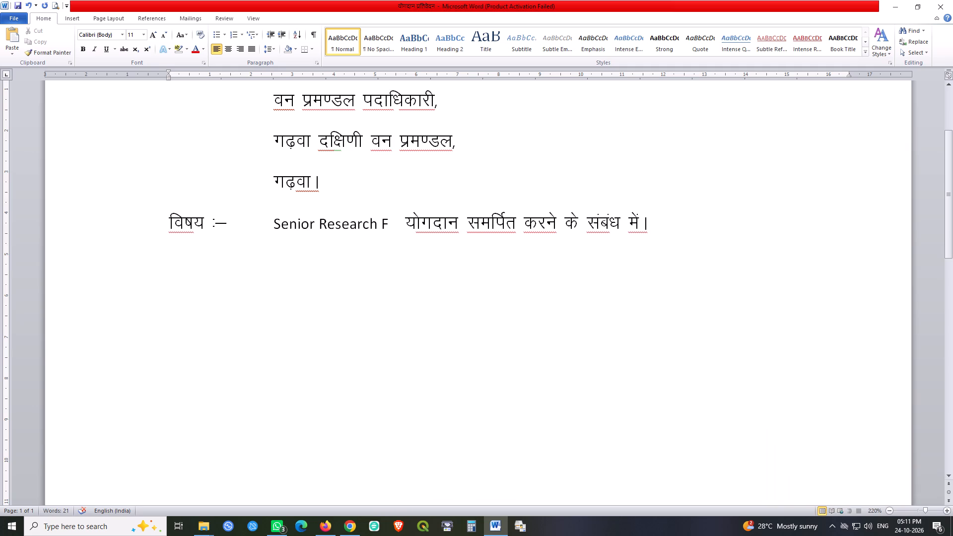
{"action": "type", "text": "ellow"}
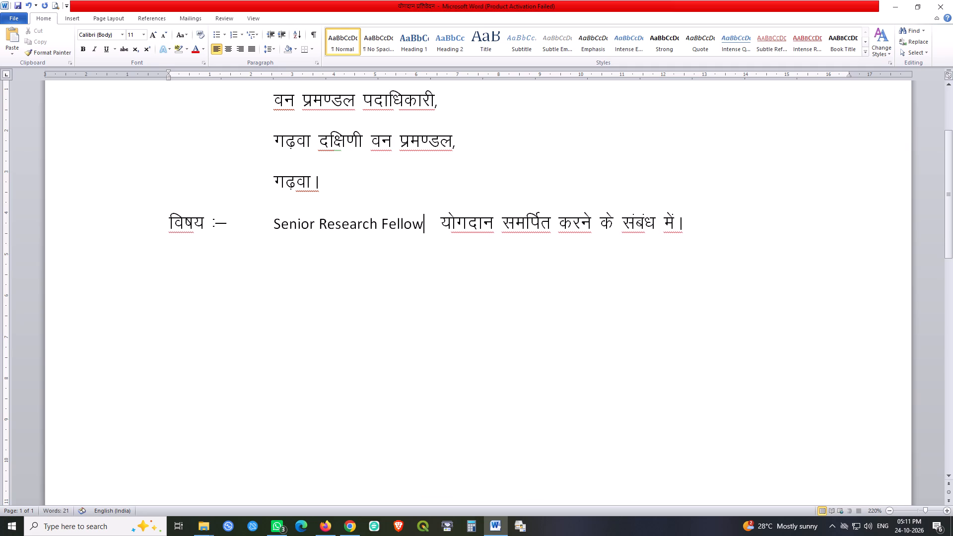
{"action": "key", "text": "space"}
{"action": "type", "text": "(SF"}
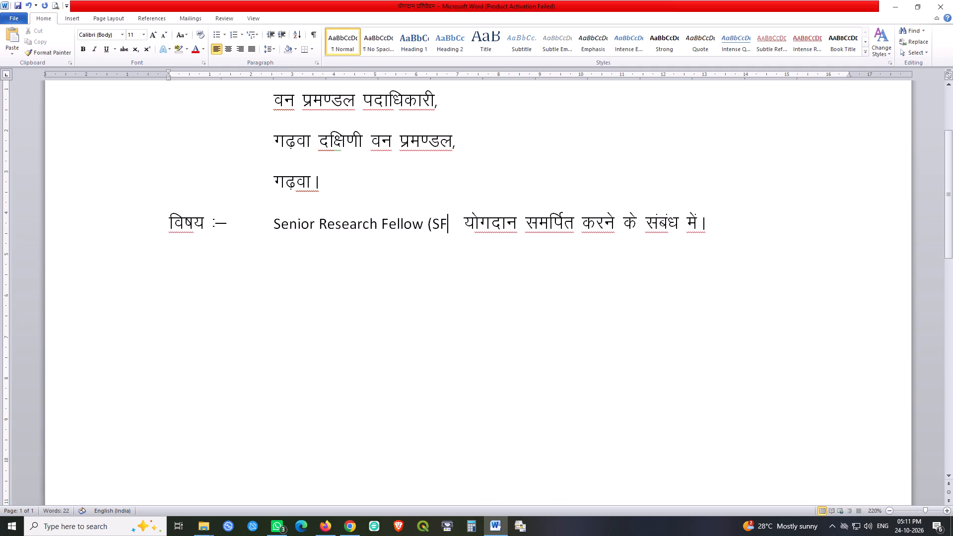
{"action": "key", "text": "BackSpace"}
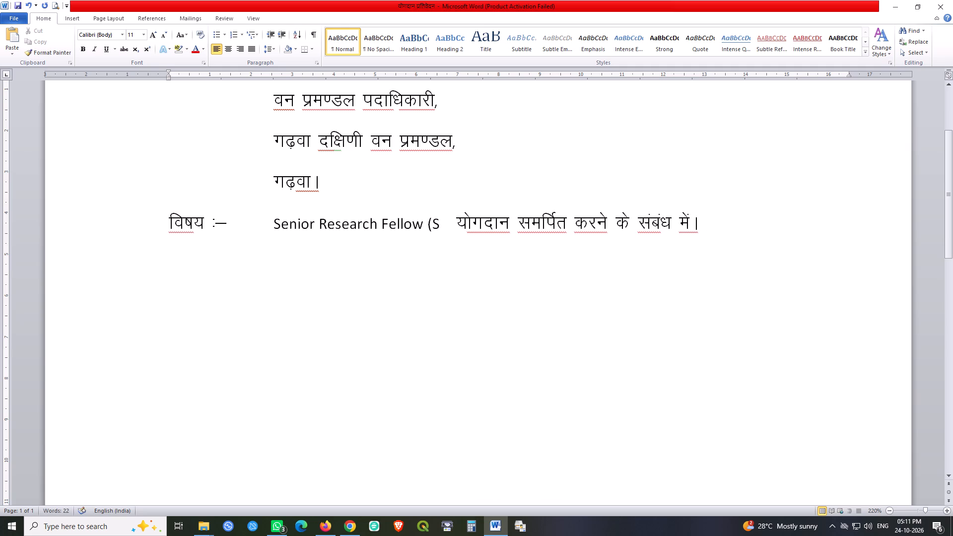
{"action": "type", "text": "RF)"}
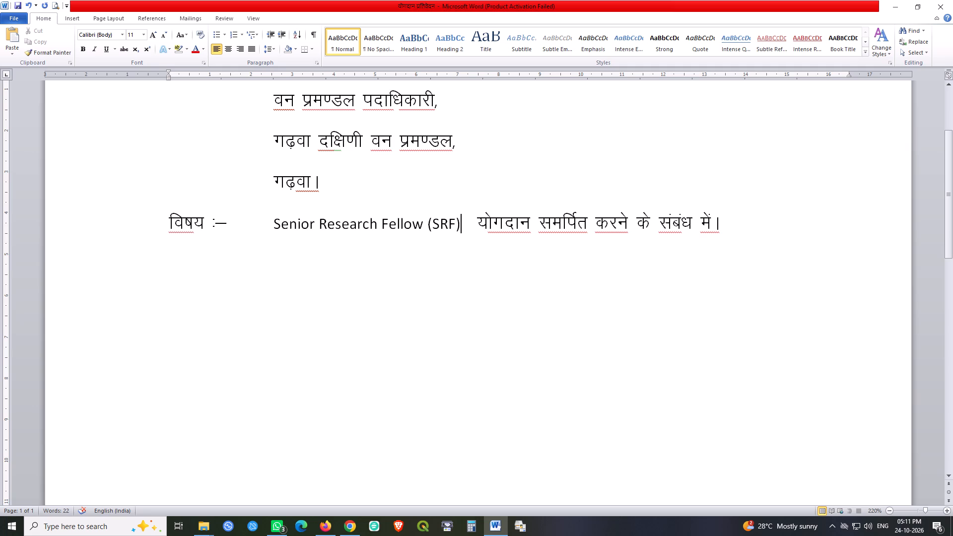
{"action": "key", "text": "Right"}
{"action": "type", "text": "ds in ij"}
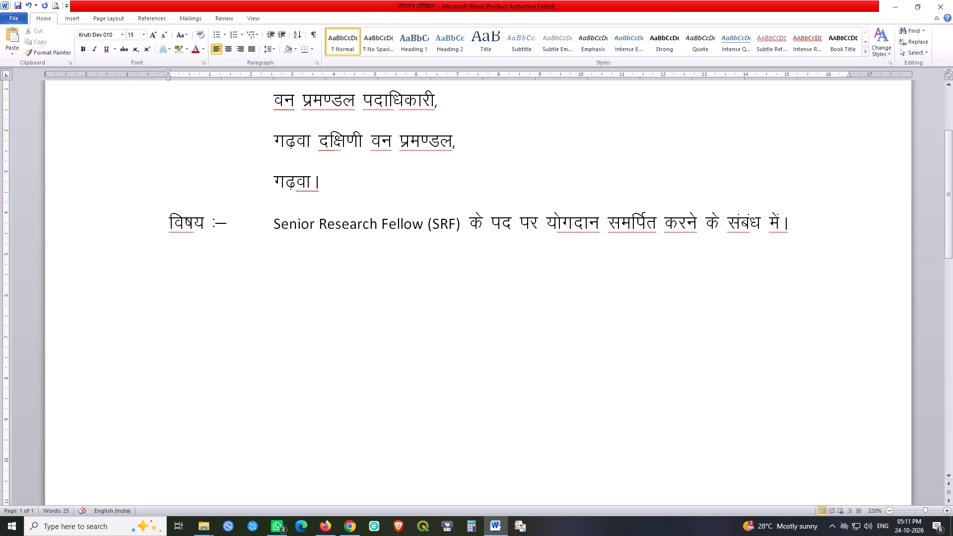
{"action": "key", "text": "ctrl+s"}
Add the salutation महाशय, on a new line below the subject and start the next paragraph.
{"action": "left_click", "coordinate": [801, 222]}
{"action": "key", "text": "Return"}
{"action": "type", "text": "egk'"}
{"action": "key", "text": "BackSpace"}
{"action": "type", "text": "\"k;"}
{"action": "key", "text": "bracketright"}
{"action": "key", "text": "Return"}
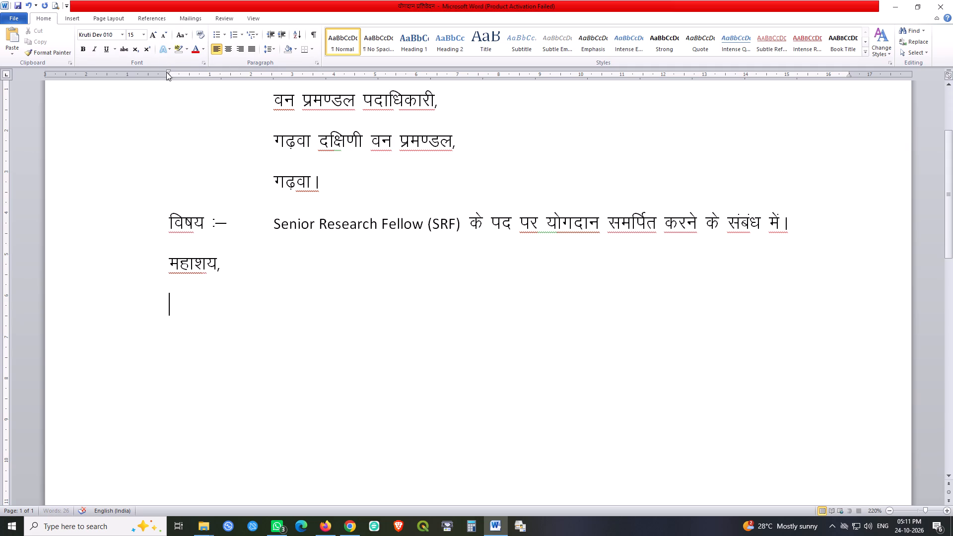
Indent the first line of the paragraph below the salutation by about 2.5 cm and begin it with सविनय निवेदन.
{"action": "left_click_drag", "start_coordinate": [169, 70], "coordinate": [272, 69]}
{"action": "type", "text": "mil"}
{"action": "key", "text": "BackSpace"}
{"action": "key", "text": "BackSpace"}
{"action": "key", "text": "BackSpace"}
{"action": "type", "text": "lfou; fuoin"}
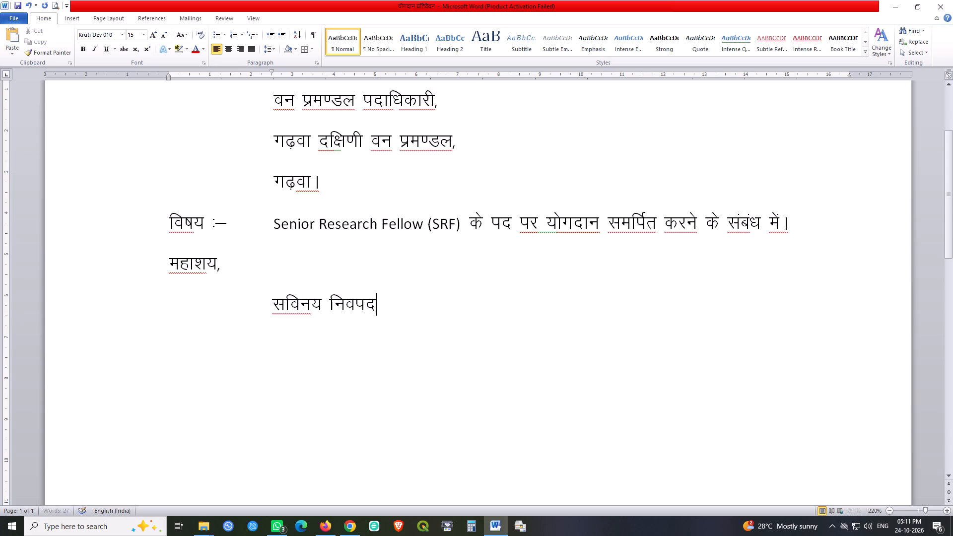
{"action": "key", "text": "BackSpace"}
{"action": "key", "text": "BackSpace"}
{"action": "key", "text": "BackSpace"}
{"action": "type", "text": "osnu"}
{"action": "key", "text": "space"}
Add a reference line below the subject reading प्रसंग :– आपका कार्यालय आदेश संख्या–, with its text aligned to the subject text.
{"action": "left_click", "coordinate": [794, 216]}
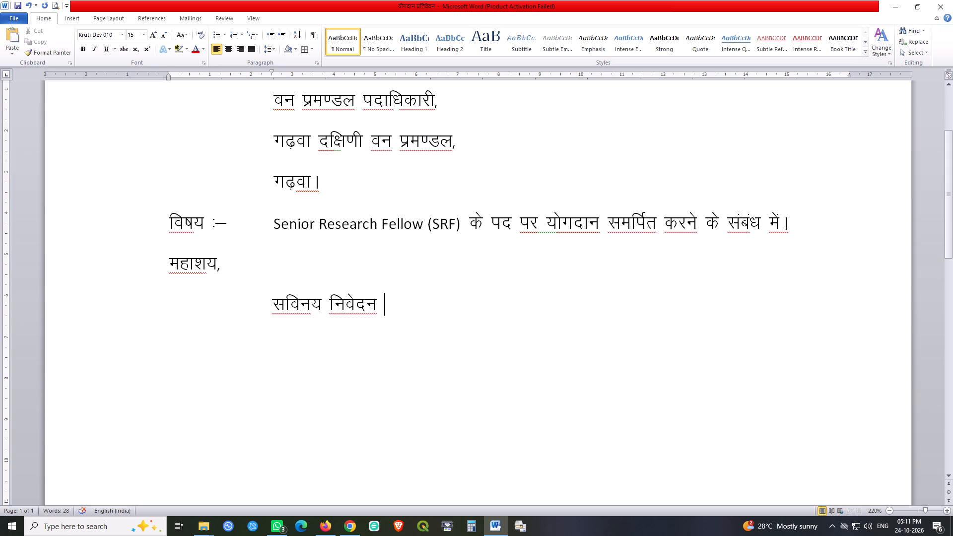
{"action": "key", "text": "Return"}
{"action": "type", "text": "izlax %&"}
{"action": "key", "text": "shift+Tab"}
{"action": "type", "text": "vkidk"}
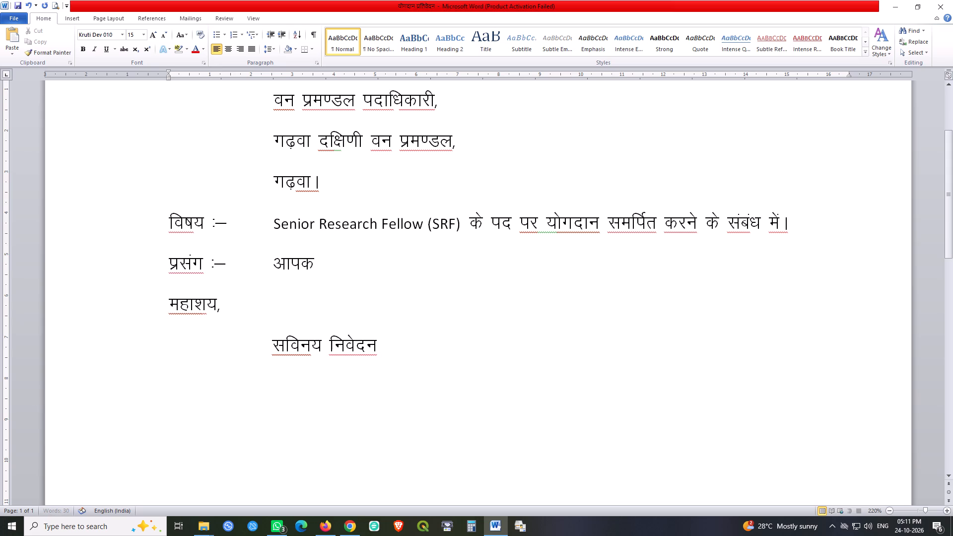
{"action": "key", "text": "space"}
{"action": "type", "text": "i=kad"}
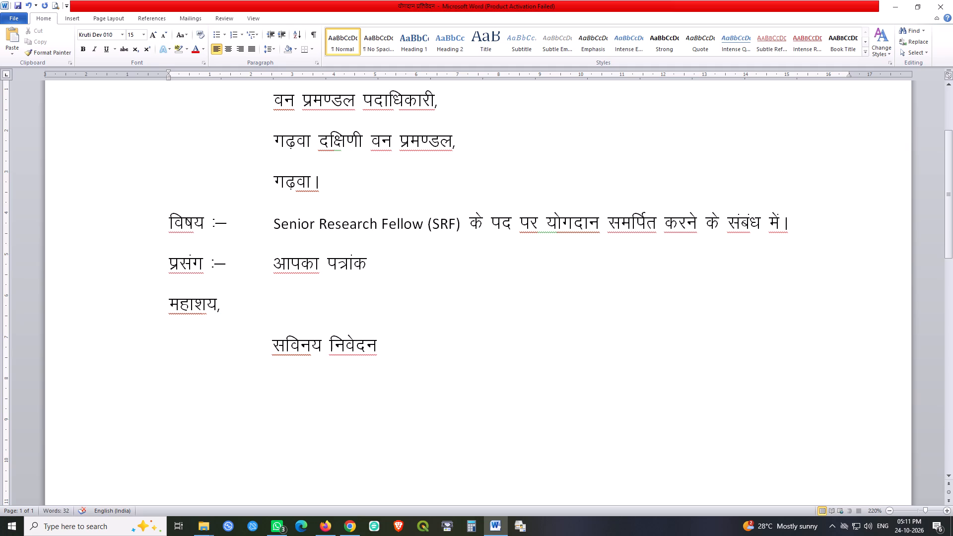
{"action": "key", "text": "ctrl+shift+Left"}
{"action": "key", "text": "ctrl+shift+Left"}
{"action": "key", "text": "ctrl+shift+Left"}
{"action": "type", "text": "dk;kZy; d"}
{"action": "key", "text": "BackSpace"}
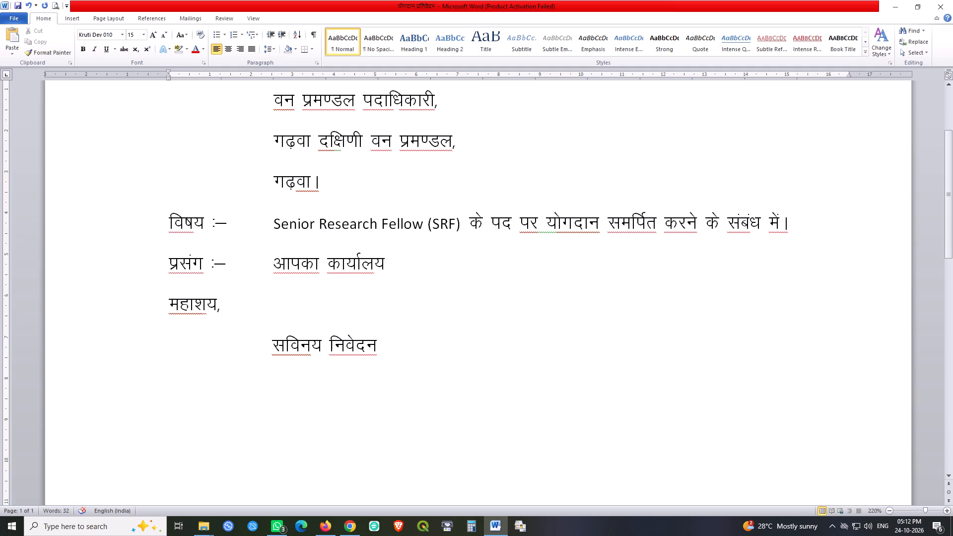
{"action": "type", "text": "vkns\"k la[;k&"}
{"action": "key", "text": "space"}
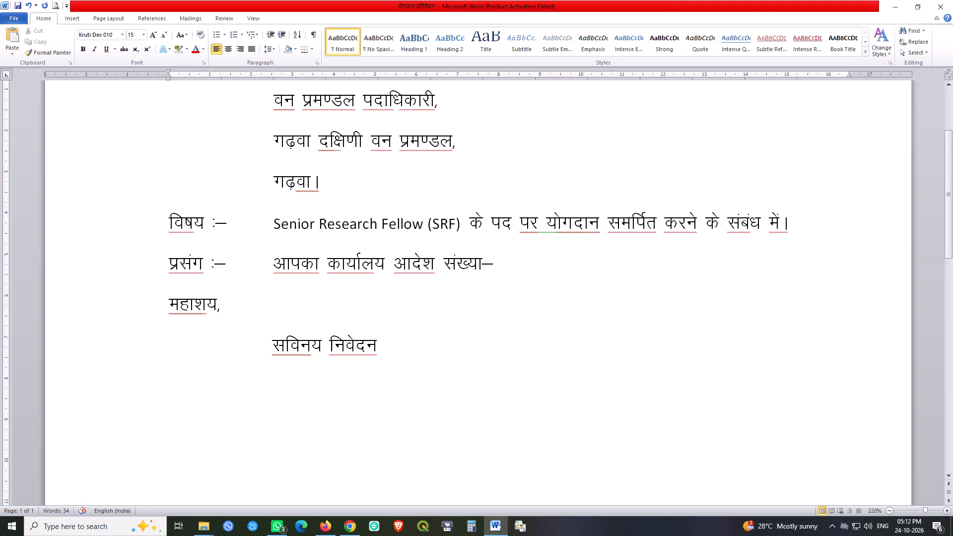
Complete the reference line with order number 72 and the date as दिनांक 14.10.2026.
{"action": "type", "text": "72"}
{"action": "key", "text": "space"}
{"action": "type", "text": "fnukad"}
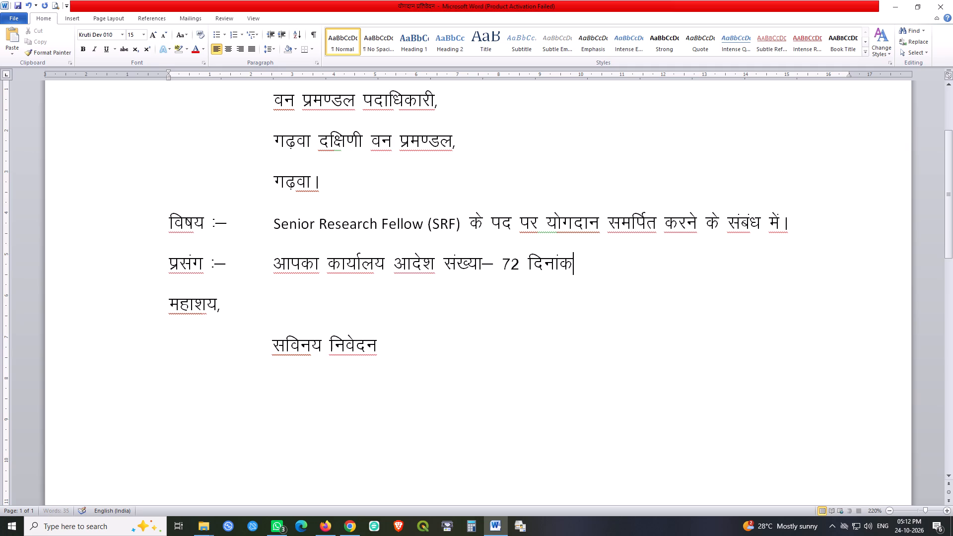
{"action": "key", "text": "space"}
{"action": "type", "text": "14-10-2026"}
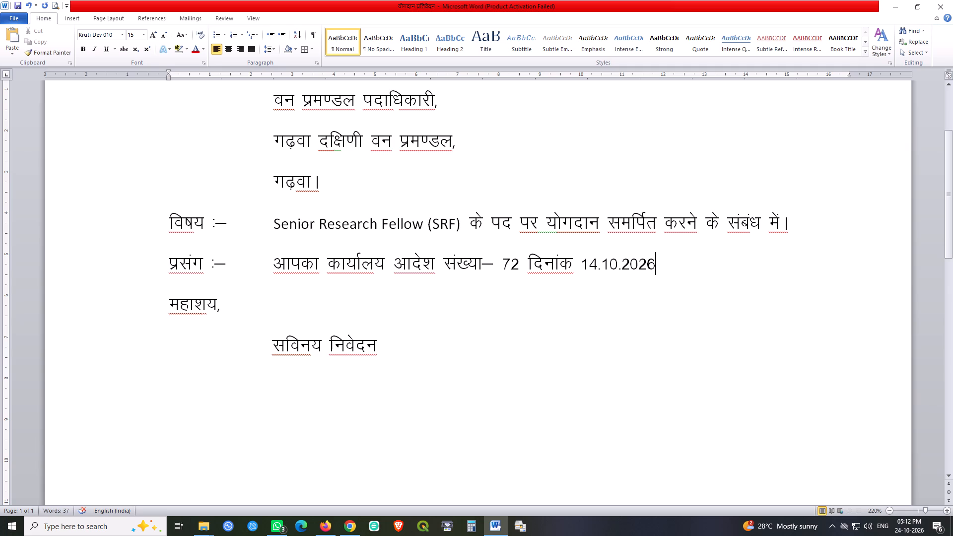
{"action": "left_click", "coordinate": [667, 276]}
Continue the body sentence after सविनय निवेदन with है कि आपके द्वारा प्रकाशित.
{"action": "left_click", "coordinate": [380, 355]}
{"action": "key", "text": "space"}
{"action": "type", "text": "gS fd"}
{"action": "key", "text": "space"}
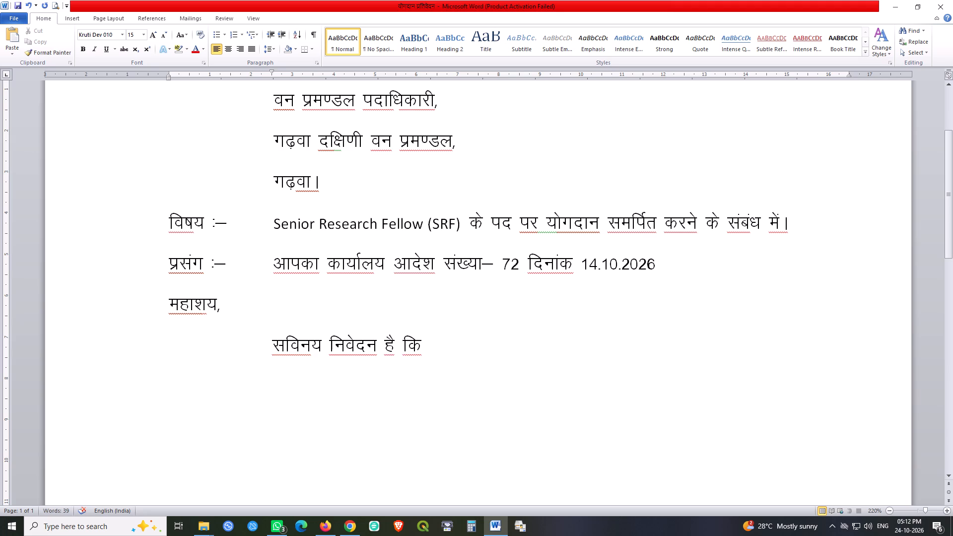
{"action": "left_click_drag", "start_coordinate": [272, 227], "coordinate": [520, 229]}
{"action": "left_click", "coordinate": [422, 354]}
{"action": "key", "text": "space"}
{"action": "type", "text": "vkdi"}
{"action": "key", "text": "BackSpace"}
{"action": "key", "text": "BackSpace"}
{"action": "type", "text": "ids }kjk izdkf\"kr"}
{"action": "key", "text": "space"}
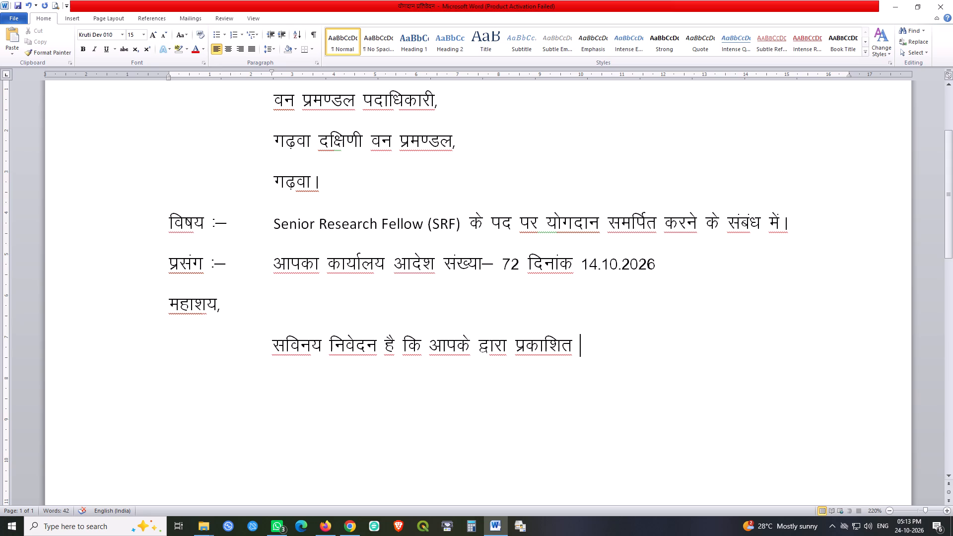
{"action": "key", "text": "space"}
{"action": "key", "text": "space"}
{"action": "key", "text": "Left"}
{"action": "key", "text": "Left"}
Insert कार्य नियोजना तैयार करने हेतु before आपके द्वारा प्रकाशित in the body sentence, keeping आपके द्वारा only once.
{"action": "left_click", "coordinate": [436, 350]}
{"action": "left_click", "coordinate": [429, 346]}
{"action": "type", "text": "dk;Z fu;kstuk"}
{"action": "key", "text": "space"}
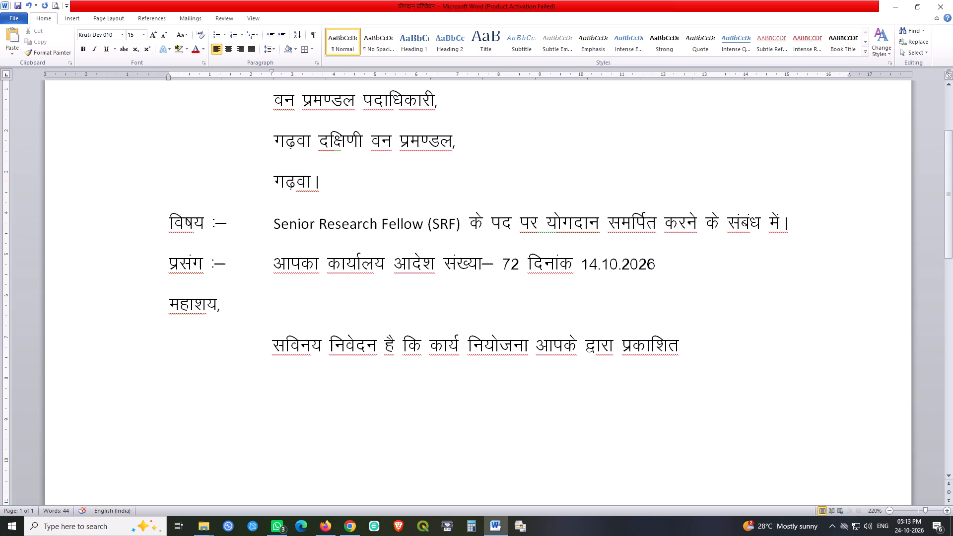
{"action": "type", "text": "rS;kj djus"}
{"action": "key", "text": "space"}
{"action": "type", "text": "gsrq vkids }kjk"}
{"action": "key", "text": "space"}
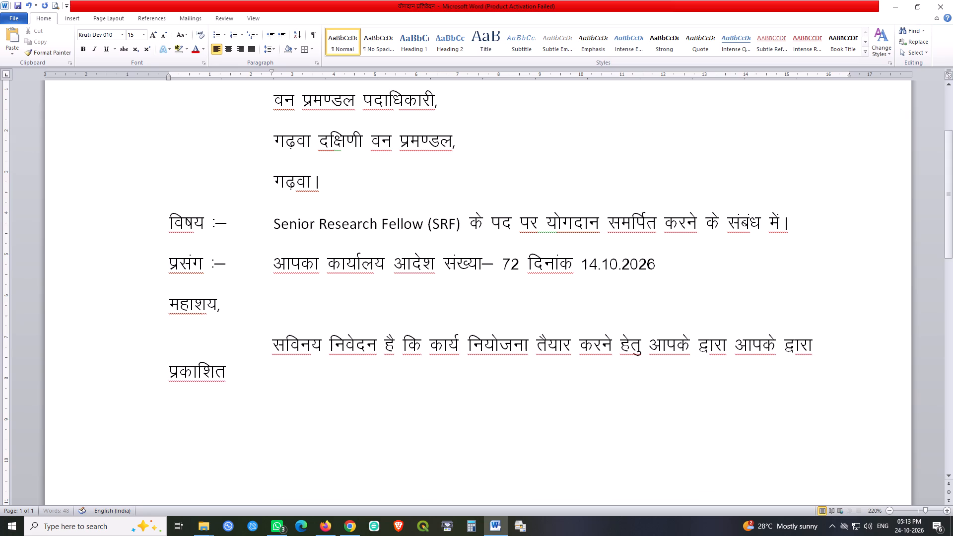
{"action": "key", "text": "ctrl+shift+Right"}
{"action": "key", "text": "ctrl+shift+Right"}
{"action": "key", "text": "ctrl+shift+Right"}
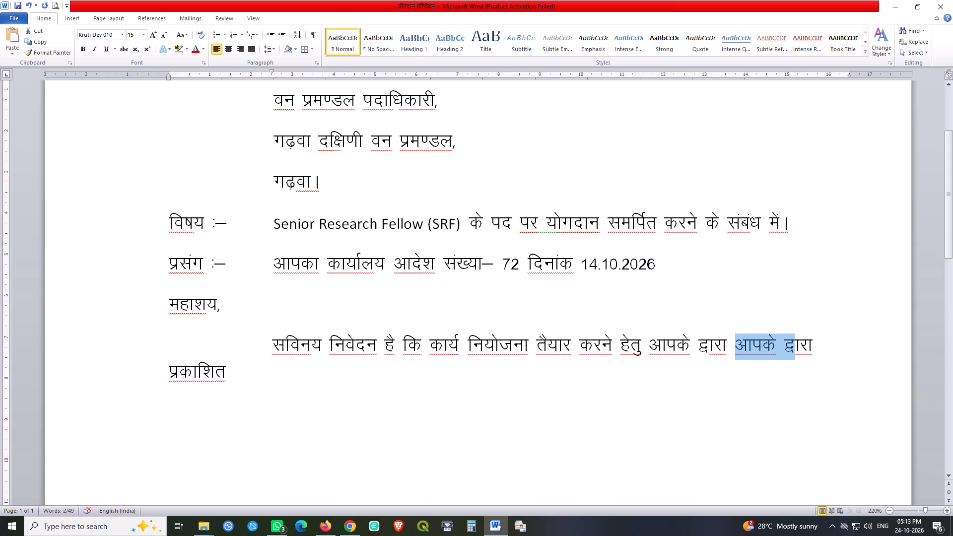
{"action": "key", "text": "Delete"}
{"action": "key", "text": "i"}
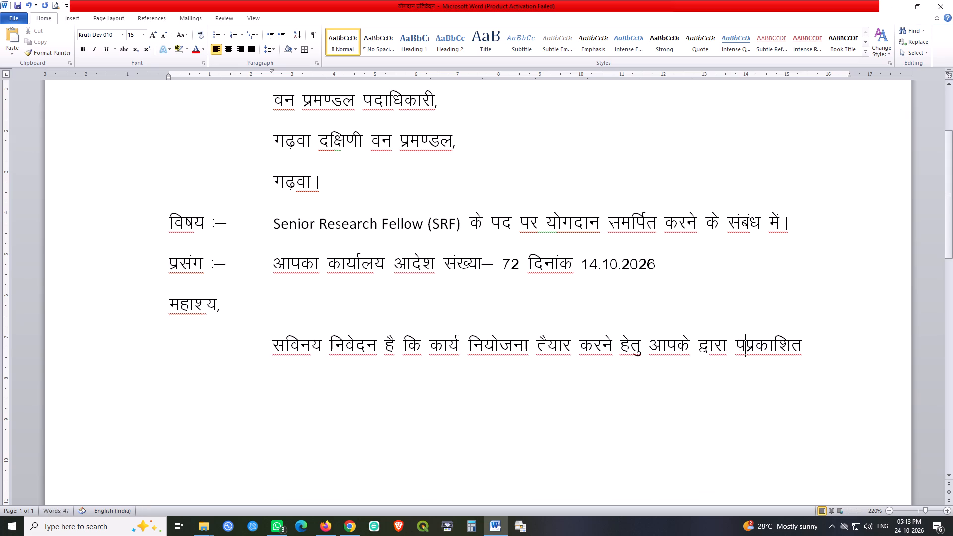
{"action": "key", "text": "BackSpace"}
Add the notice reference नोटिश संख्या– 02 दिनांक 30.09.2026 after प्रकाशित in the body sentence.
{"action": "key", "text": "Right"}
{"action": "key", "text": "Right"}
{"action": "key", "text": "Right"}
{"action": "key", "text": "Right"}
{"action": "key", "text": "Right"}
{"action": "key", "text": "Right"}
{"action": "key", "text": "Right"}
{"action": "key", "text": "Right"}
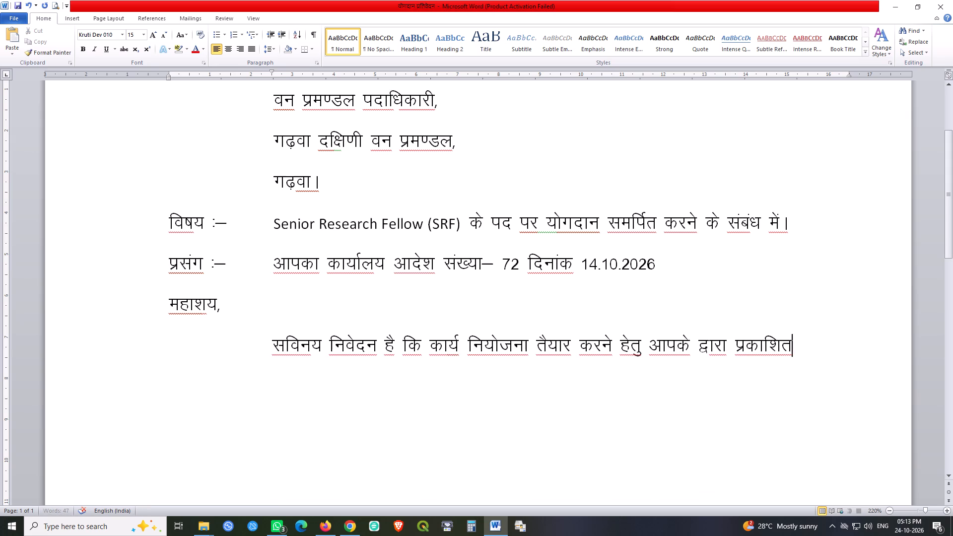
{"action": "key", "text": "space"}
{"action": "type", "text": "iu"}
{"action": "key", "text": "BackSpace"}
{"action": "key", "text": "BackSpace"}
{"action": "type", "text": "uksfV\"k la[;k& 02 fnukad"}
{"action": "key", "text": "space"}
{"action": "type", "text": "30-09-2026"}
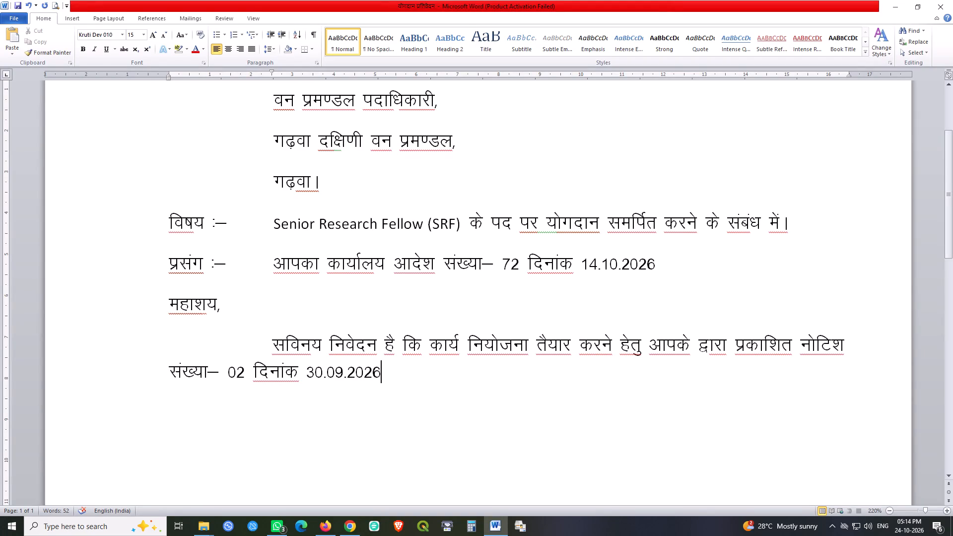
Insert वेबसाईट पर before प्रकाशित in the body sentence.
{"action": "left_click", "coordinate": [731, 347]}
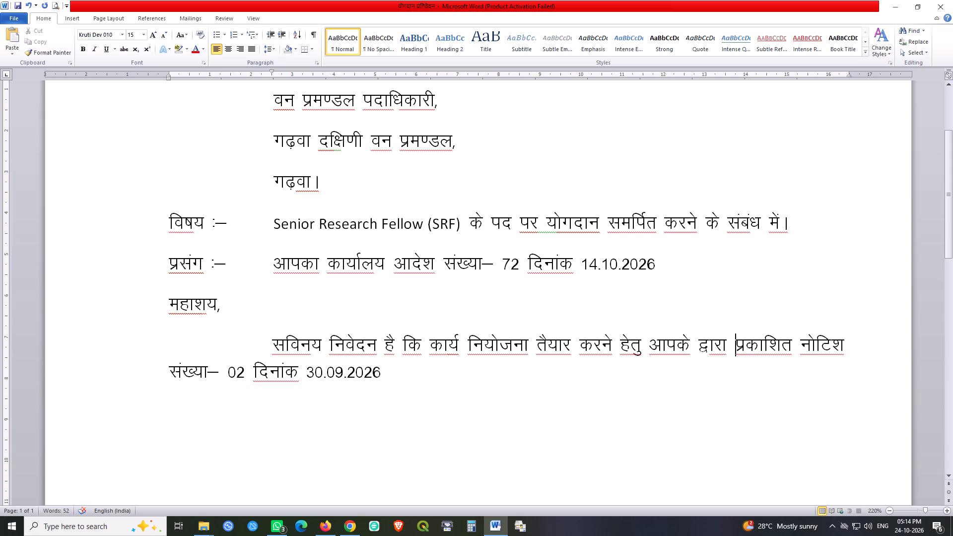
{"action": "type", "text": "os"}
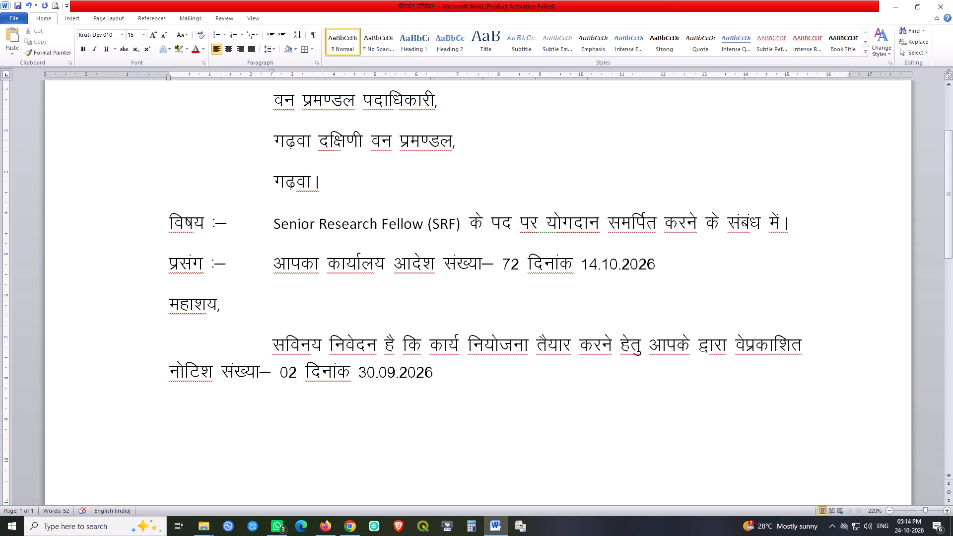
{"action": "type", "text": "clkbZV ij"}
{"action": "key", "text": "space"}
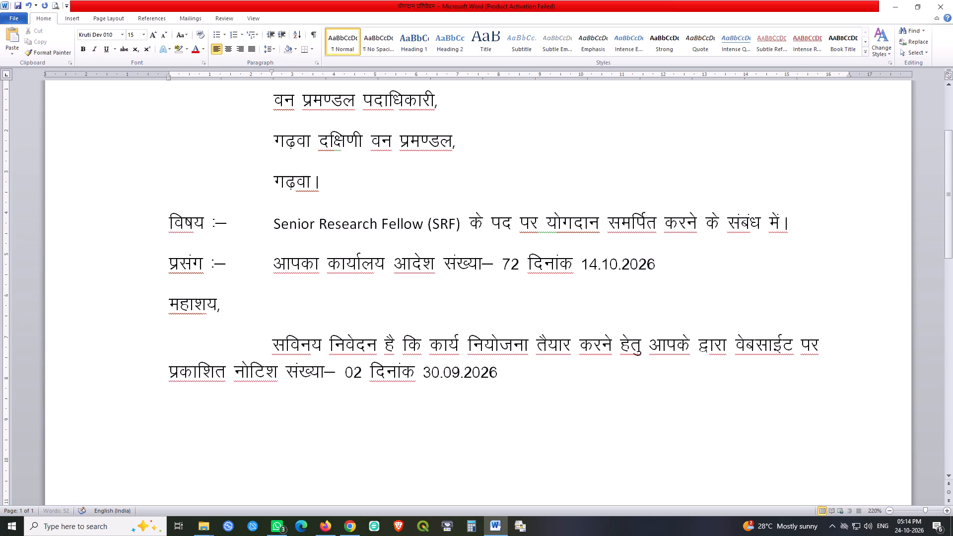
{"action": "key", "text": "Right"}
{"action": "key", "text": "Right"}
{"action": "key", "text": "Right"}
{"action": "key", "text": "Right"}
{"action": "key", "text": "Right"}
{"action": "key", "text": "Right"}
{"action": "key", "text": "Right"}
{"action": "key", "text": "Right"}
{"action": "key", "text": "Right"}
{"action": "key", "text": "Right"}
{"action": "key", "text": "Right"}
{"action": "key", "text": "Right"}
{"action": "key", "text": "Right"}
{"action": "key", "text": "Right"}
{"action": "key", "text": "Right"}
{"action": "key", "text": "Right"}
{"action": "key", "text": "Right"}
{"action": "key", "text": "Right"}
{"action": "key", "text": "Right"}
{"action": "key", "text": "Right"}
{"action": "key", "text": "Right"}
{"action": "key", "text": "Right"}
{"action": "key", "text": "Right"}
Insert वन विभागीय before वेबसाईट पर in the body sentence.
{"action": "left_click", "coordinate": [735, 343]}
Insert वन विभागीय before वेबसाईट पर in the body sentence.
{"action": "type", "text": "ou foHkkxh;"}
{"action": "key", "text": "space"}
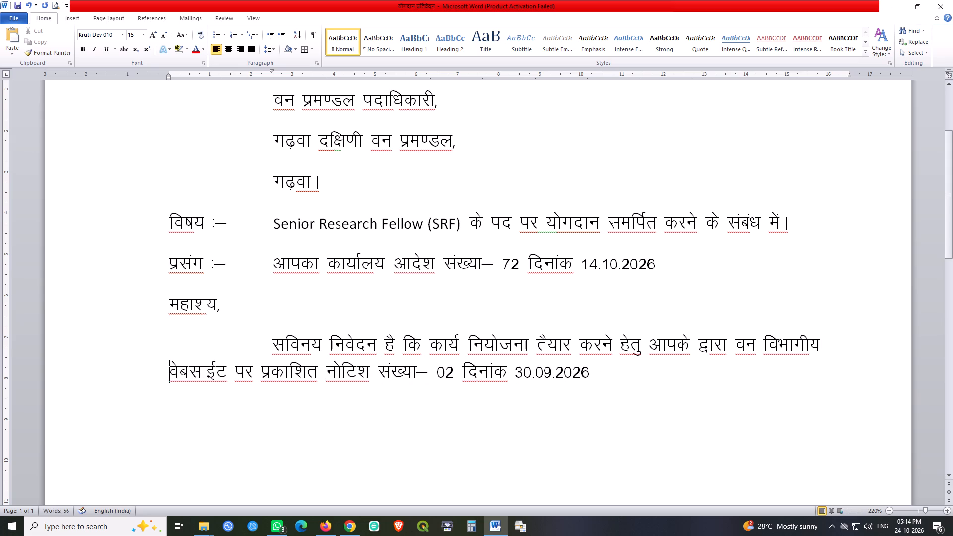
Add the office order reference एवं कार्यालय आदेश संख्या– 72 दिनांक 14.10.2026 after 30.09.2026 at the end of the body sentence.
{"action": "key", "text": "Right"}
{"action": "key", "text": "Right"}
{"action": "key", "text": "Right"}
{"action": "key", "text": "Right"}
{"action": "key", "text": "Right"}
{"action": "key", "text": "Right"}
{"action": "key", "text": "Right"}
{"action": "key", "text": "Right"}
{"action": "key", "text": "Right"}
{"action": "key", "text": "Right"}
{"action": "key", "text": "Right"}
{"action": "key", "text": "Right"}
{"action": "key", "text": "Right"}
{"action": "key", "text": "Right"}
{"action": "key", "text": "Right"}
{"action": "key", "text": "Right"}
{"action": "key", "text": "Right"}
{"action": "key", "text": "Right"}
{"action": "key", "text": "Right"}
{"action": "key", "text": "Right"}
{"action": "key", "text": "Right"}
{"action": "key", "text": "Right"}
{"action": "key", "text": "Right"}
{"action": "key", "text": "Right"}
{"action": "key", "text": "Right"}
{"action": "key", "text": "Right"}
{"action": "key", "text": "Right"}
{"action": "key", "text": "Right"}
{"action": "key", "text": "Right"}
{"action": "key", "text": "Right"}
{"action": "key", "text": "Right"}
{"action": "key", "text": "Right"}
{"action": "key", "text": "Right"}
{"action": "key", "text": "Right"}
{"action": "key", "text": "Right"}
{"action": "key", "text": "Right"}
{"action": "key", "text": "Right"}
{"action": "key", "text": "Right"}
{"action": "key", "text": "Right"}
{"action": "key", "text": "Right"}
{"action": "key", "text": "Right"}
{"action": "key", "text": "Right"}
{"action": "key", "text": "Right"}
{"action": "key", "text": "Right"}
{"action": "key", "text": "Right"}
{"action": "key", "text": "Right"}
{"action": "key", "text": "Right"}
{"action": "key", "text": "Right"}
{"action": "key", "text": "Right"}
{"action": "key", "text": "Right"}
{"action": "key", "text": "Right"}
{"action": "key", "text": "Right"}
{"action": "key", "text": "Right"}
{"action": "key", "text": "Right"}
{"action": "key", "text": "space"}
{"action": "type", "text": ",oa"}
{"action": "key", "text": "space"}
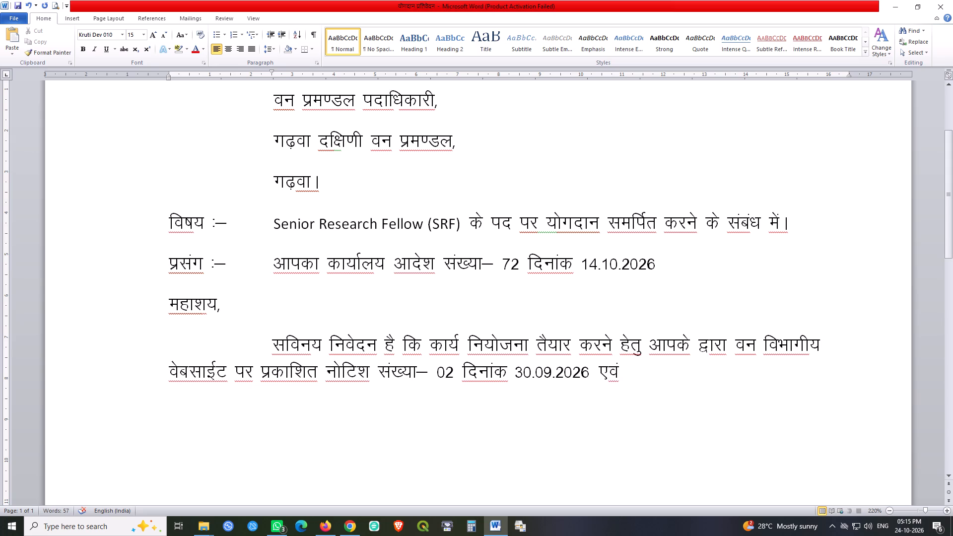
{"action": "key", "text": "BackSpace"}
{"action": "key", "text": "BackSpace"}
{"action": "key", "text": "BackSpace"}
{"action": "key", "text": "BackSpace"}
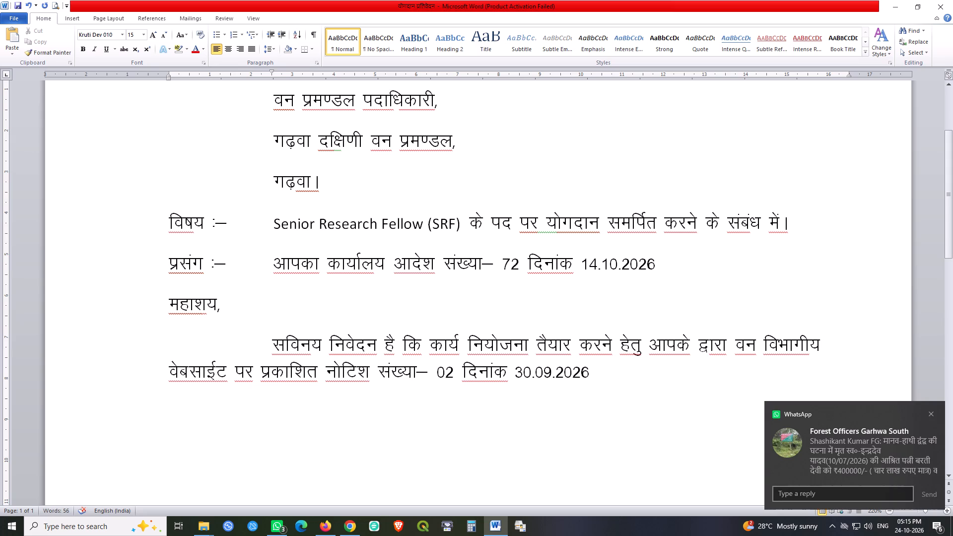
{"action": "left_click", "coordinate": [930, 413]}
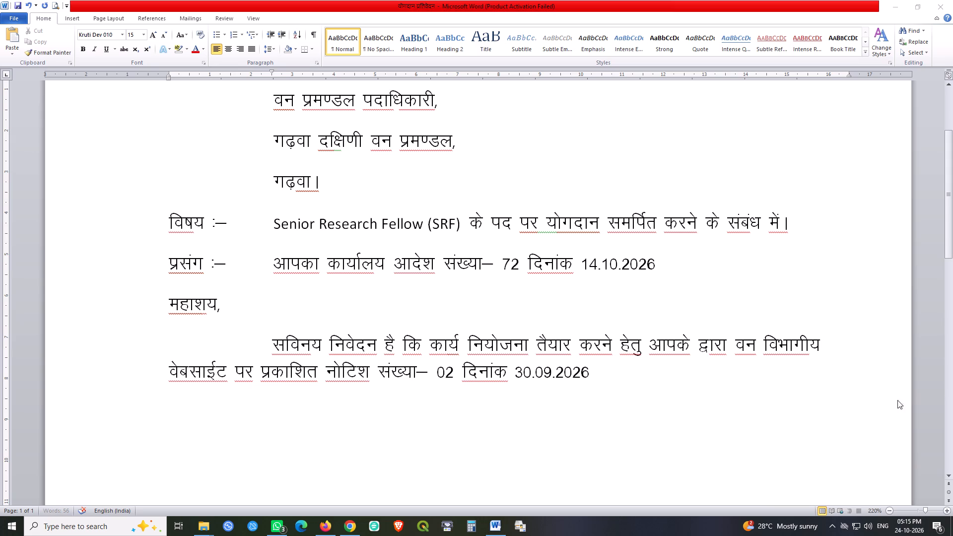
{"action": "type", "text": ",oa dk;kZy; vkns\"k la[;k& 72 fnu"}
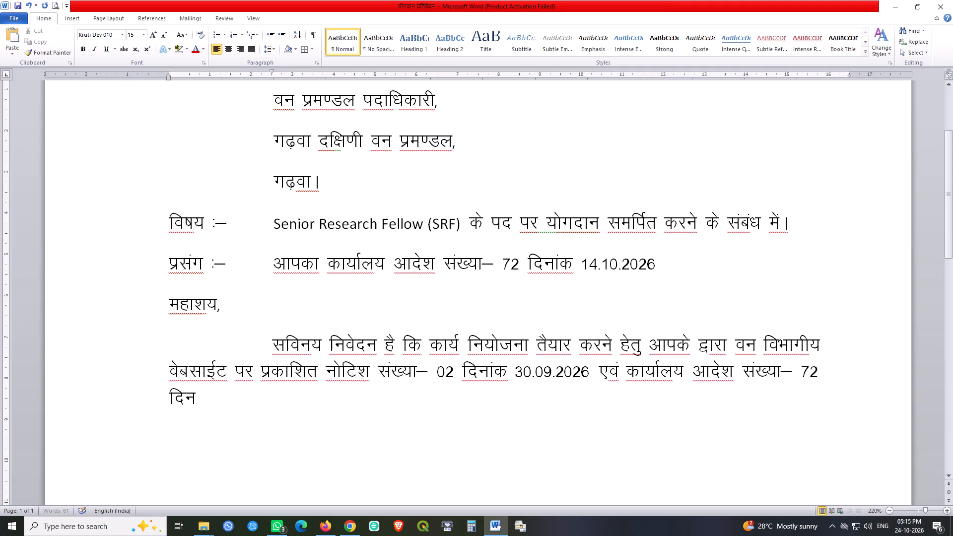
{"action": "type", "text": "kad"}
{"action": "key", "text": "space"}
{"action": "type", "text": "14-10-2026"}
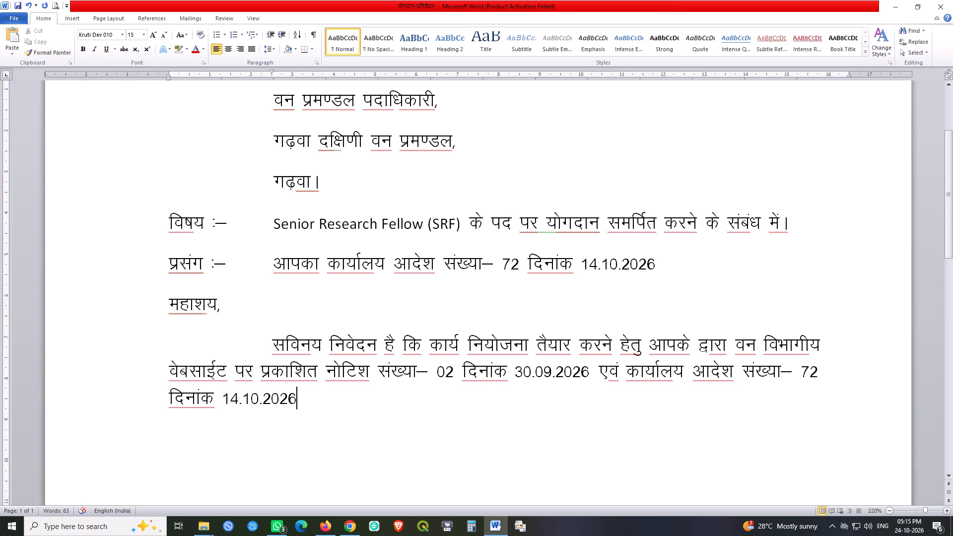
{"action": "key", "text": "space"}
Insert के द्वारा आयोजित between 72 and दिनांक 14.10.2026 in the body sentence, leaving extra space before दिनांक.
{"action": "left_click", "coordinate": [818, 371]}
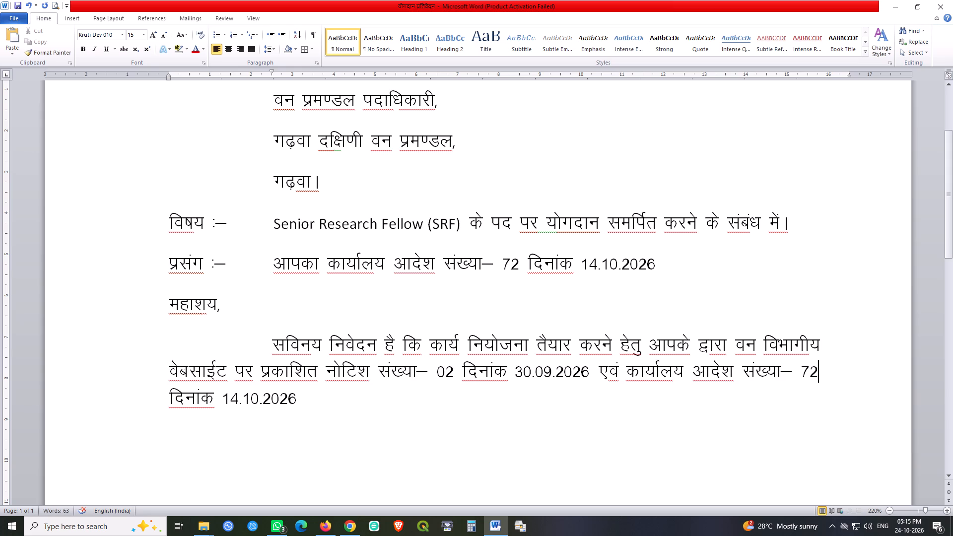
{"action": "left_click", "coordinate": [165, 398]}
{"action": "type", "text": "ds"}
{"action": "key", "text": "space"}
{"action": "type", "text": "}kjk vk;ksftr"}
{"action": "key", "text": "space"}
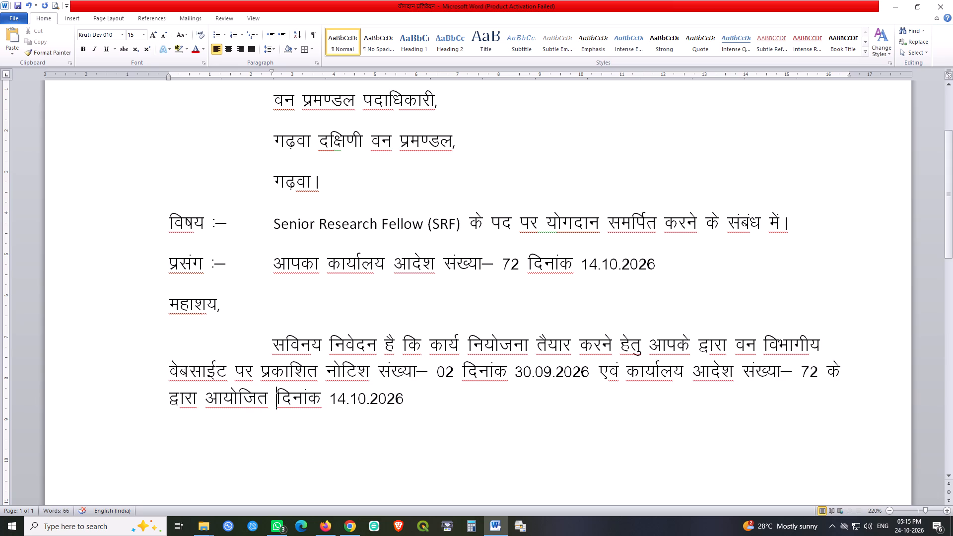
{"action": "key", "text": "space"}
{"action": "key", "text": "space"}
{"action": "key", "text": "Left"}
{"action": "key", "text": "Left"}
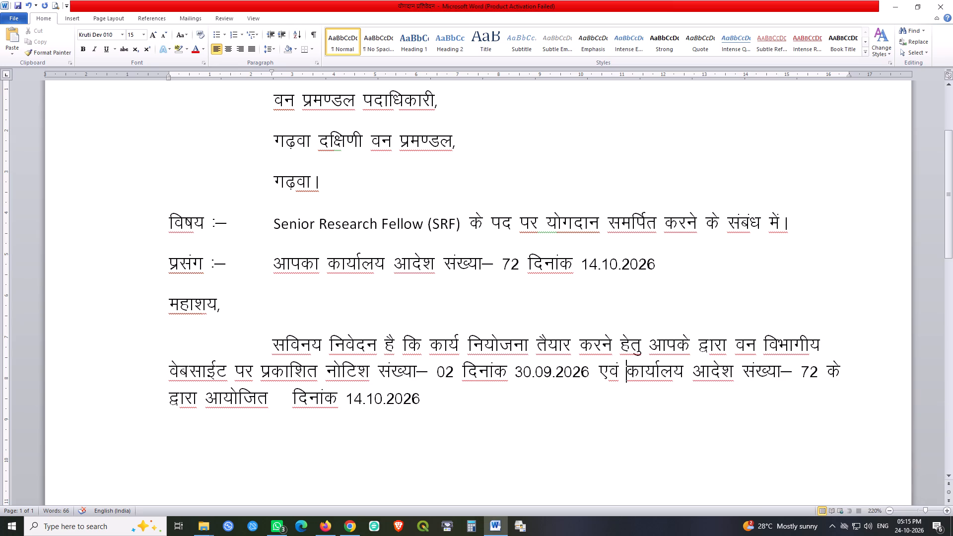
{"action": "left_click_drag", "start_coordinate": [603, 371], "coordinate": [814, 374]}
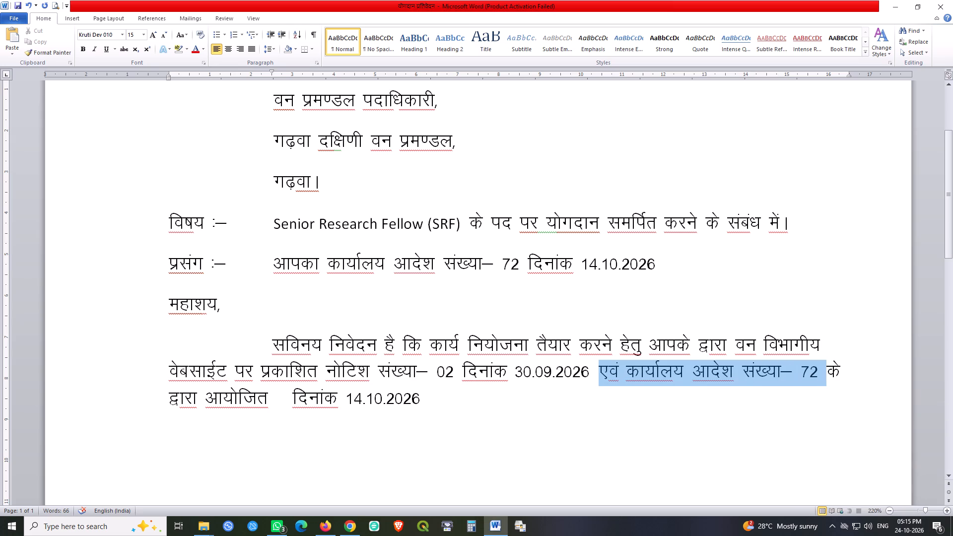
{"action": "left_click_drag", "start_coordinate": [814, 374], "coordinate": [827, 374]}
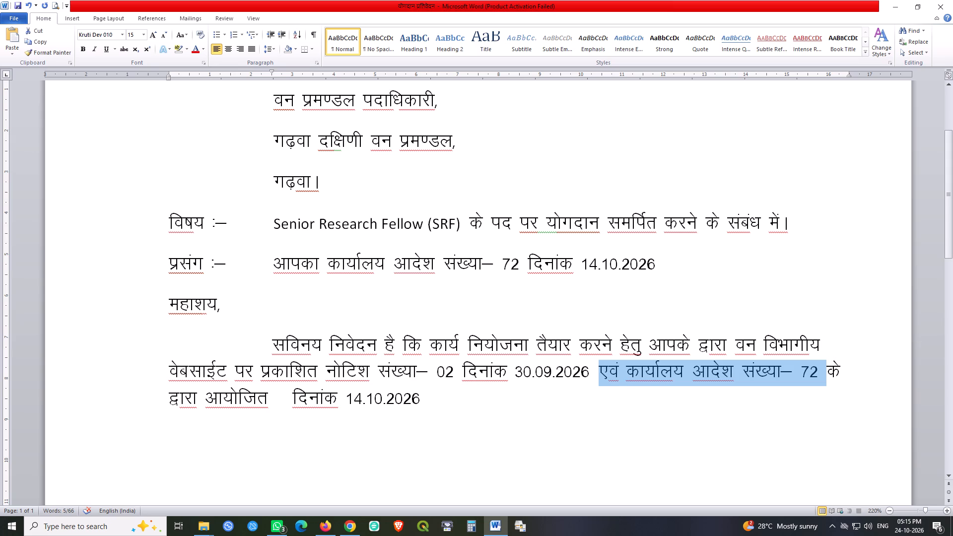
{"action": "key", "text": "ctrl+x"}
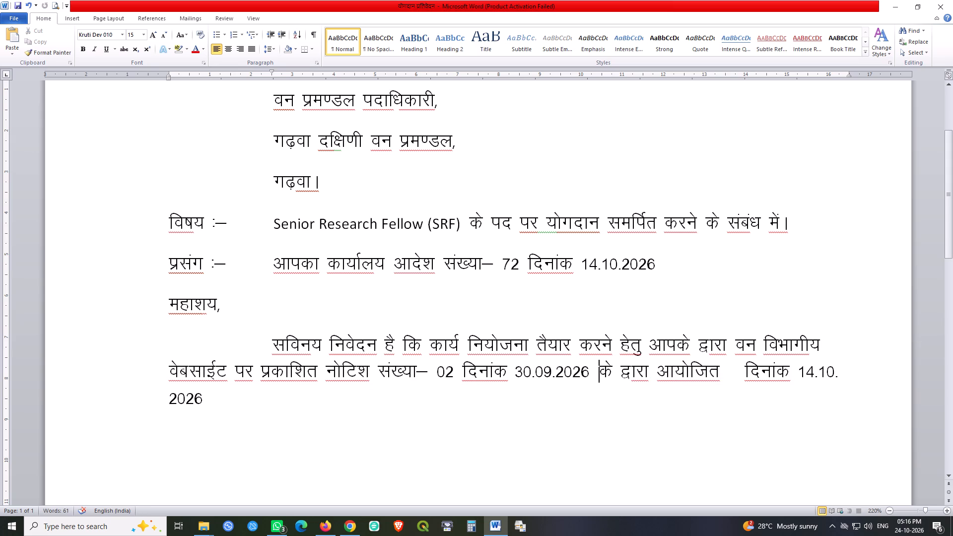
Insert Walk in Interview in the default Calibri (Body) 11 font after आयोजित in the body sentence.
{"action": "left_click", "coordinate": [735, 371]}
{"action": "key", "text": "Left"}
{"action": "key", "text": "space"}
{"action": "key", "text": "Left"}
{"action": "key", "text": "ctrl+space"}
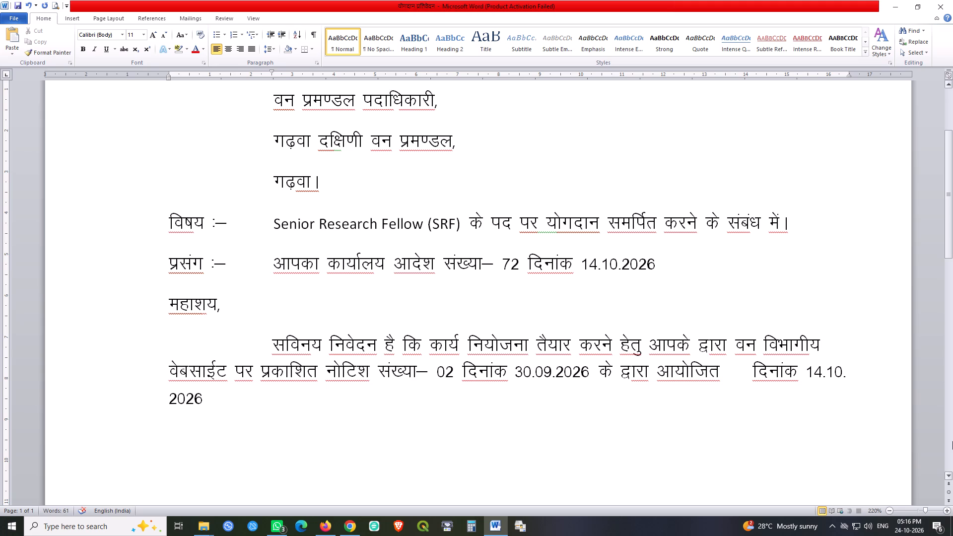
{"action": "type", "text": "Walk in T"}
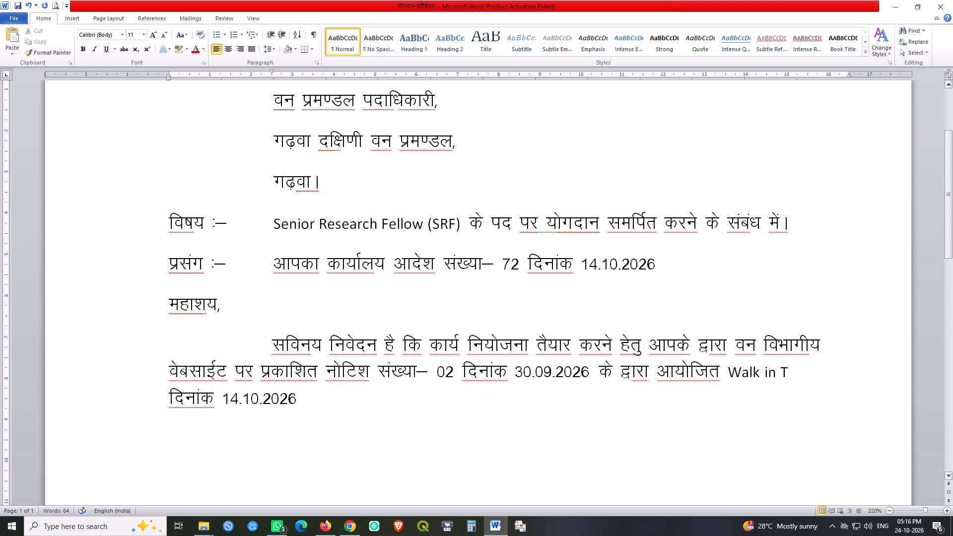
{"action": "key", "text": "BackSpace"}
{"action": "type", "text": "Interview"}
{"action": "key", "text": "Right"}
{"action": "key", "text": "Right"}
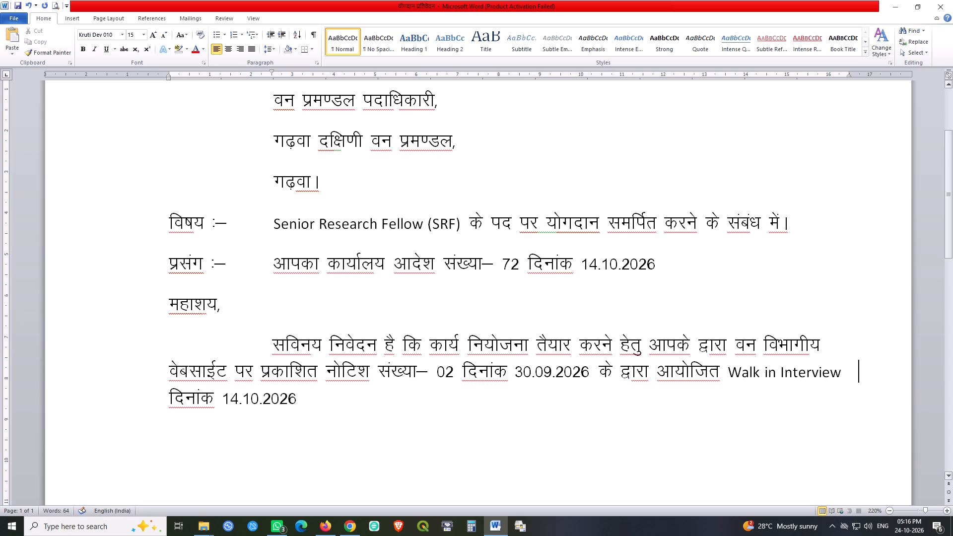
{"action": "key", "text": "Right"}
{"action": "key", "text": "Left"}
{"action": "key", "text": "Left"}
Insert दिनांक 13.10.2026 को before आयोजित in the body sentence.
{"action": "left_click", "coordinate": [661, 370]}
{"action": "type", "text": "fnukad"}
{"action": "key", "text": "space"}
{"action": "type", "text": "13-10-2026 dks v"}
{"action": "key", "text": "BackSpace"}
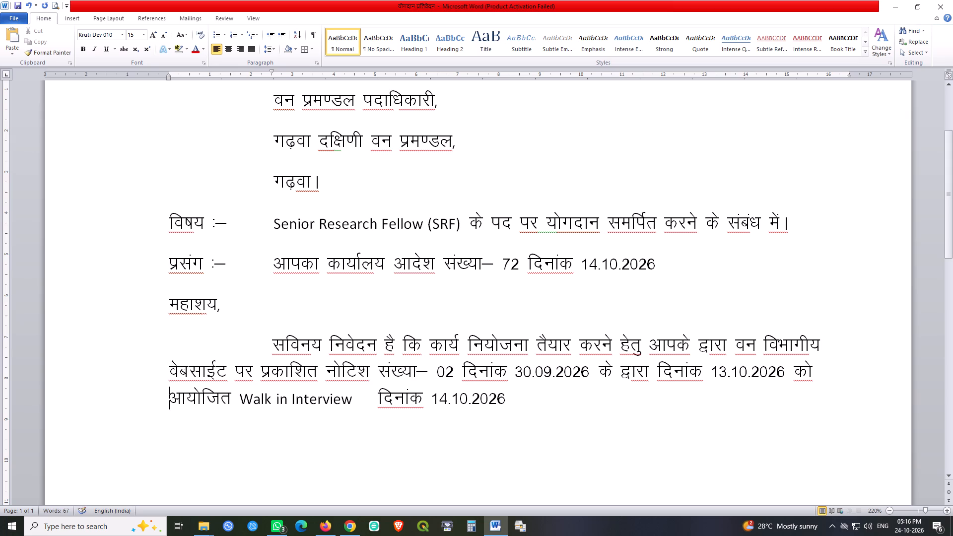
Insert का कार्यालय आदेश संख्या– 72 between Walk in Interview and दिनांक 14.10.2026 in the body sentence.
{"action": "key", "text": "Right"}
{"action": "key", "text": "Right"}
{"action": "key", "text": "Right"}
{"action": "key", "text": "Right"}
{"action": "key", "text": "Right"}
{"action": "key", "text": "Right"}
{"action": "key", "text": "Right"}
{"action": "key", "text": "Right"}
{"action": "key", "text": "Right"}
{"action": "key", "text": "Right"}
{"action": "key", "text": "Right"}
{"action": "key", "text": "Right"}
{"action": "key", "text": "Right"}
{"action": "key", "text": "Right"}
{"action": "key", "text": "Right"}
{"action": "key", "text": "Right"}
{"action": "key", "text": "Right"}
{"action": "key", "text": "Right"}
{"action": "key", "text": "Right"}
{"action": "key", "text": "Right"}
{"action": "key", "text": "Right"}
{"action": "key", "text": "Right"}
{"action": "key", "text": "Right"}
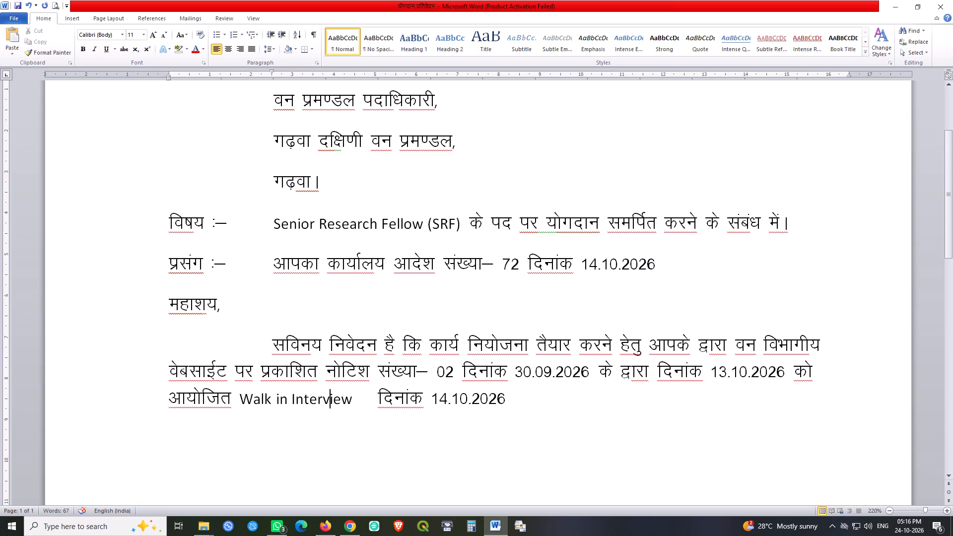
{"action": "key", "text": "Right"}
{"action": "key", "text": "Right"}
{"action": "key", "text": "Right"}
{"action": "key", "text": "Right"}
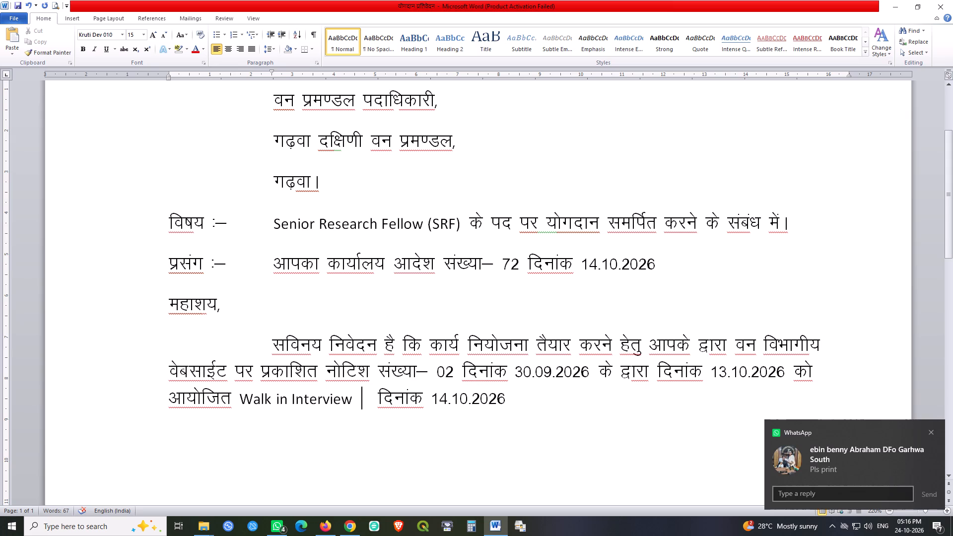
Insert का रिजल्ट after Walk in Interview in the body sentence.
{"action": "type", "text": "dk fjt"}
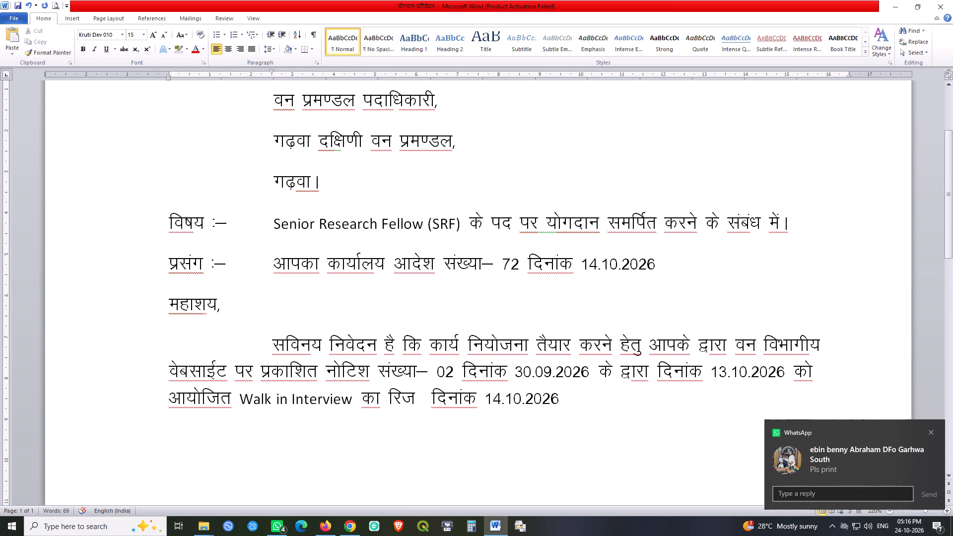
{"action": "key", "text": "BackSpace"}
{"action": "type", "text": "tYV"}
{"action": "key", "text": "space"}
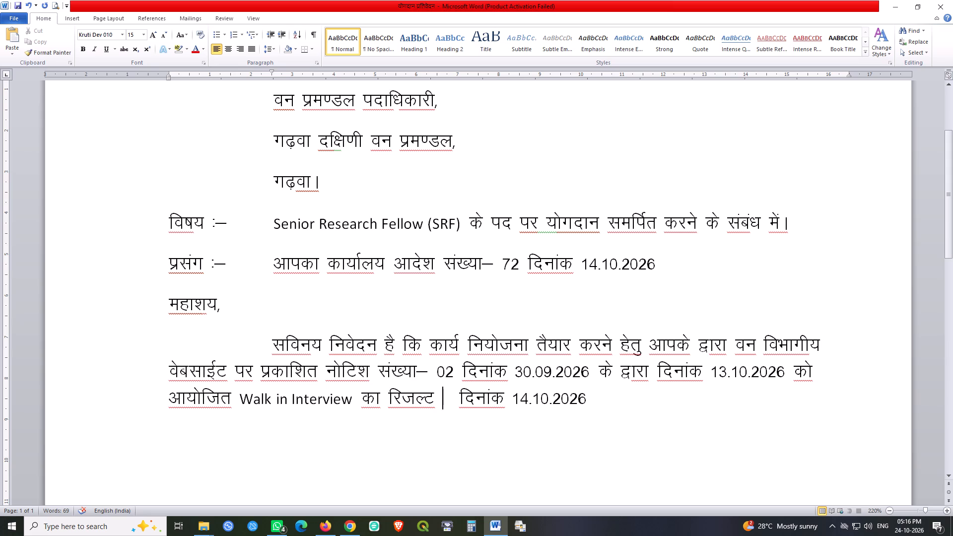
Replace रिजल्ट in the body sentence with the copied text एवं कार्यालय आदेश संख्या– 72.
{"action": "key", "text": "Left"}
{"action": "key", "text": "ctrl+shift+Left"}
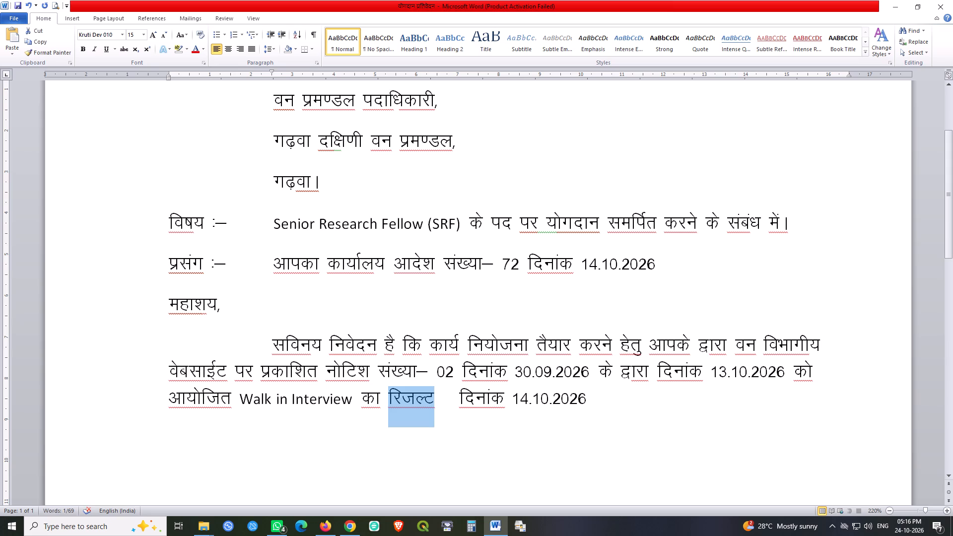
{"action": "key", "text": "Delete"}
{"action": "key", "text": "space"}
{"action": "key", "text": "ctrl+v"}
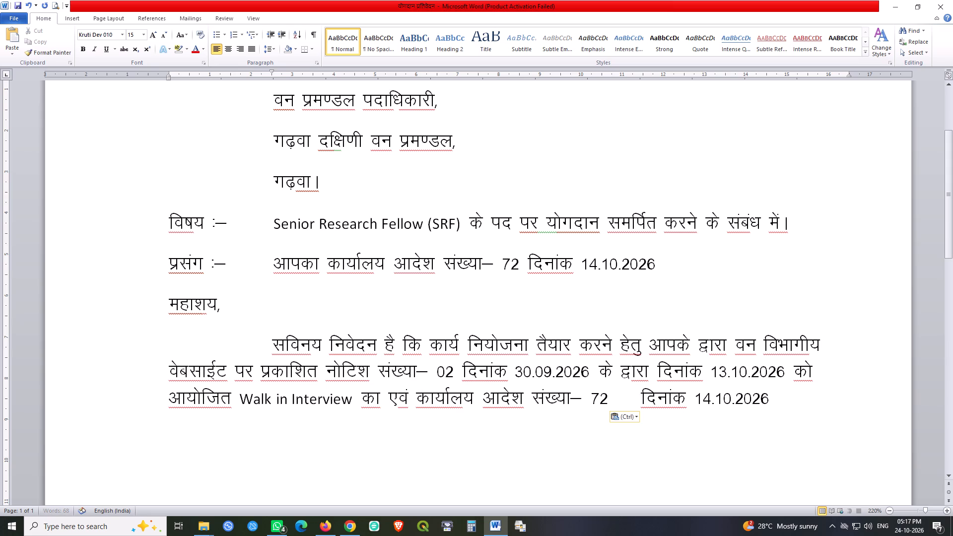
Delete एवं before कार्यालय आदेश संख्या– 72 in the body sentence.
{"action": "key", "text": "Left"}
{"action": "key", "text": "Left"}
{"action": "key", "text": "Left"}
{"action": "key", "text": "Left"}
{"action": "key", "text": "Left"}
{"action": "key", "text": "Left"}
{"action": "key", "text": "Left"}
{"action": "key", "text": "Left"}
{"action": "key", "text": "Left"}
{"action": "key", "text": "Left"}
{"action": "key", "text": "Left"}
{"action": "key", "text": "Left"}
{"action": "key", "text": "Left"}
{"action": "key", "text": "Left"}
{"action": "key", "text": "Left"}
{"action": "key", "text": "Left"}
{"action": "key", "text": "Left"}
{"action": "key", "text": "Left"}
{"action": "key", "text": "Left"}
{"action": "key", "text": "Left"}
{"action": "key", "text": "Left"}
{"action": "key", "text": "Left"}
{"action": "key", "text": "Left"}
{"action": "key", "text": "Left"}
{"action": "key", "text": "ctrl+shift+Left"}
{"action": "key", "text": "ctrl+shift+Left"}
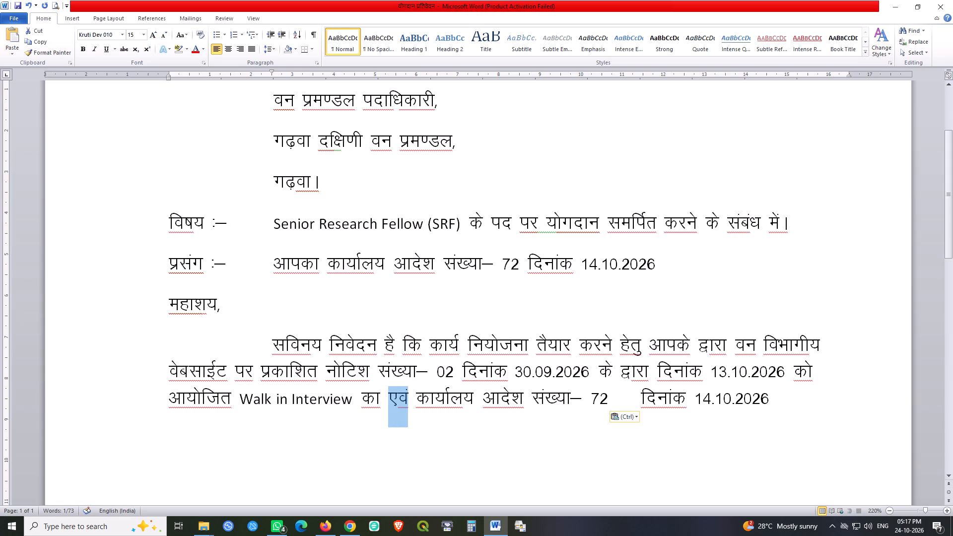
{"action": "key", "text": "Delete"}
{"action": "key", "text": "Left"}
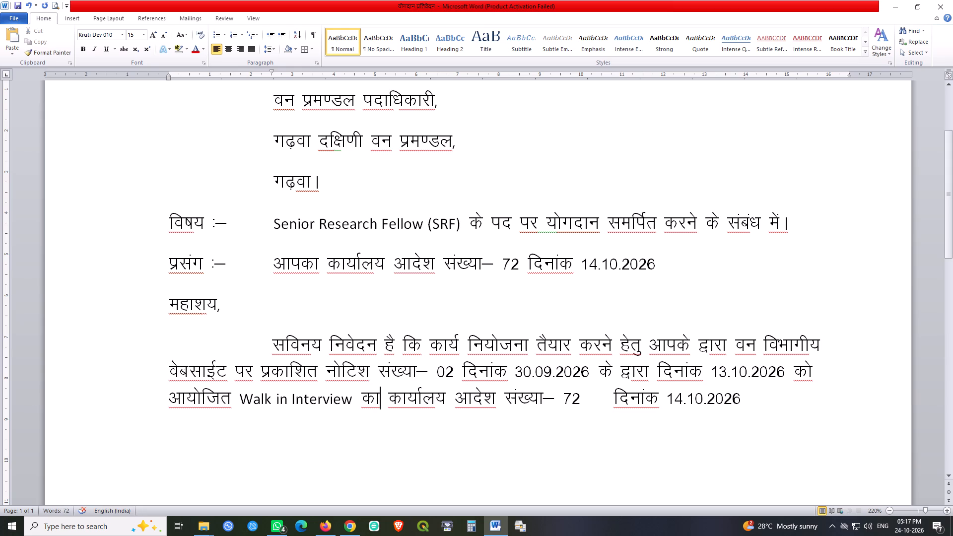
Change का after Walk in Interview to के द्वारा चयनित अभ्यार्थी, keeping one space before कार्यालय आदेश.
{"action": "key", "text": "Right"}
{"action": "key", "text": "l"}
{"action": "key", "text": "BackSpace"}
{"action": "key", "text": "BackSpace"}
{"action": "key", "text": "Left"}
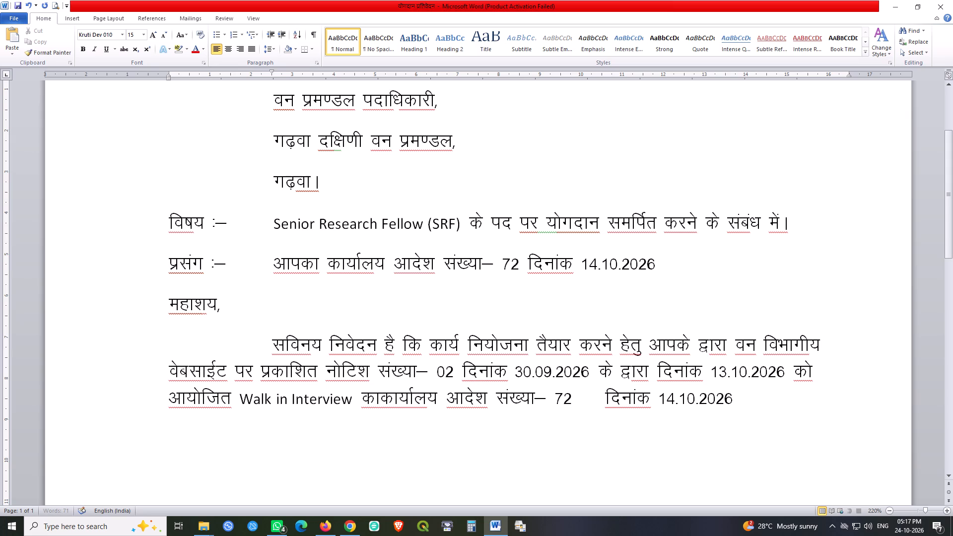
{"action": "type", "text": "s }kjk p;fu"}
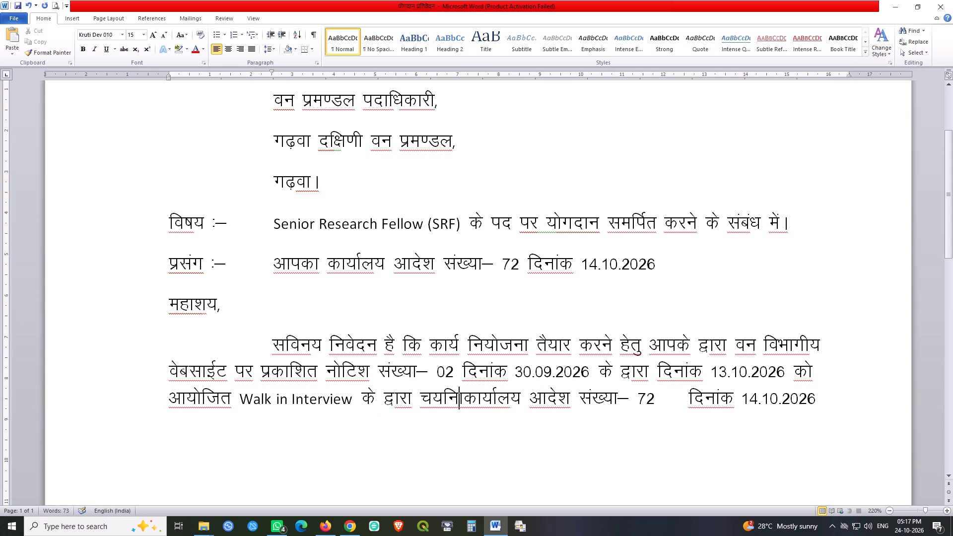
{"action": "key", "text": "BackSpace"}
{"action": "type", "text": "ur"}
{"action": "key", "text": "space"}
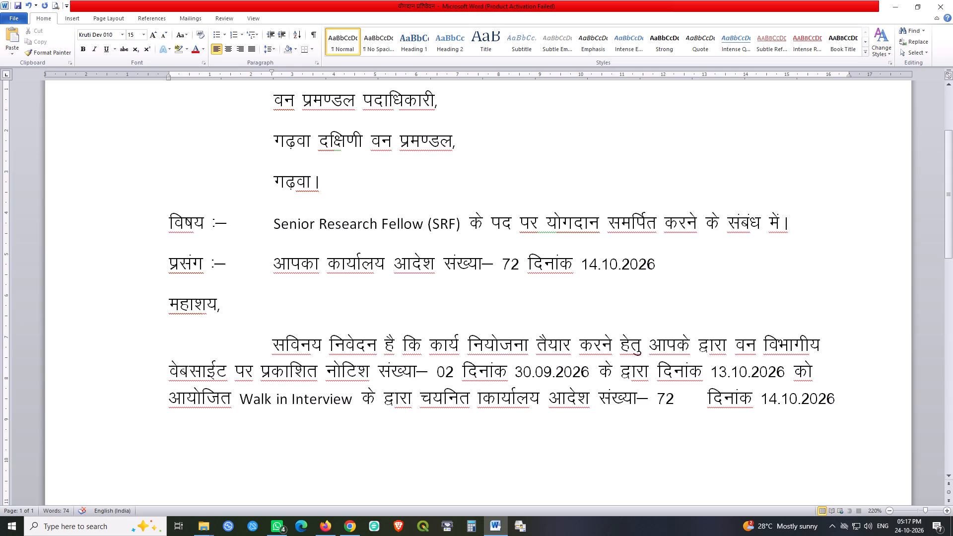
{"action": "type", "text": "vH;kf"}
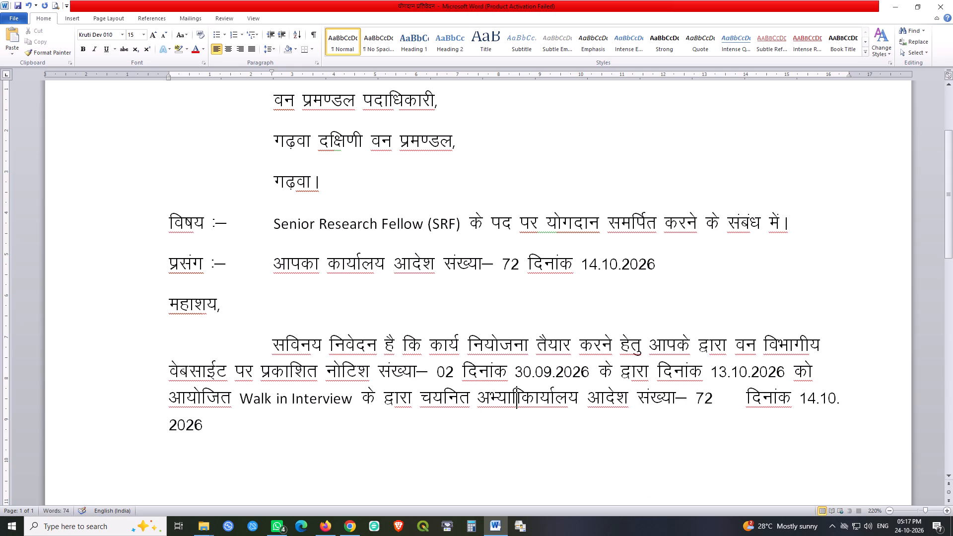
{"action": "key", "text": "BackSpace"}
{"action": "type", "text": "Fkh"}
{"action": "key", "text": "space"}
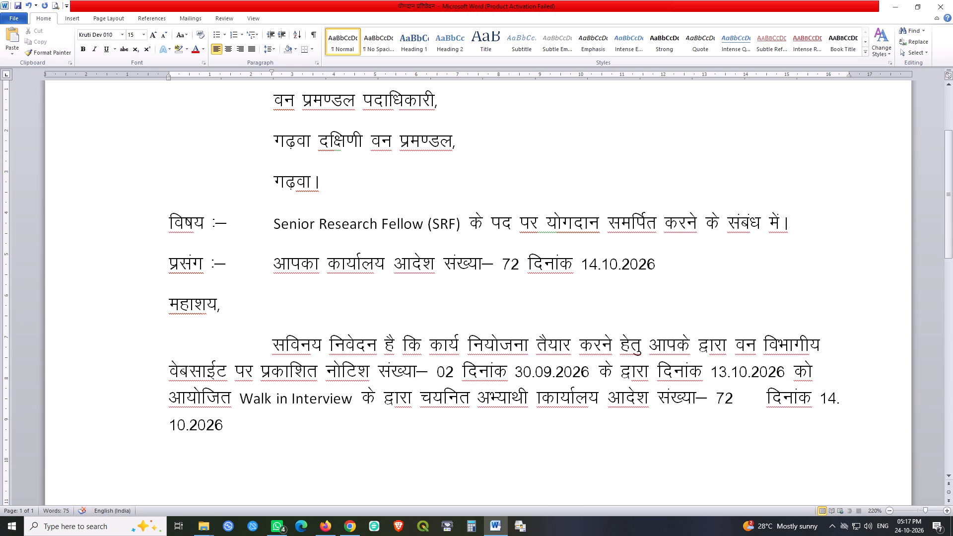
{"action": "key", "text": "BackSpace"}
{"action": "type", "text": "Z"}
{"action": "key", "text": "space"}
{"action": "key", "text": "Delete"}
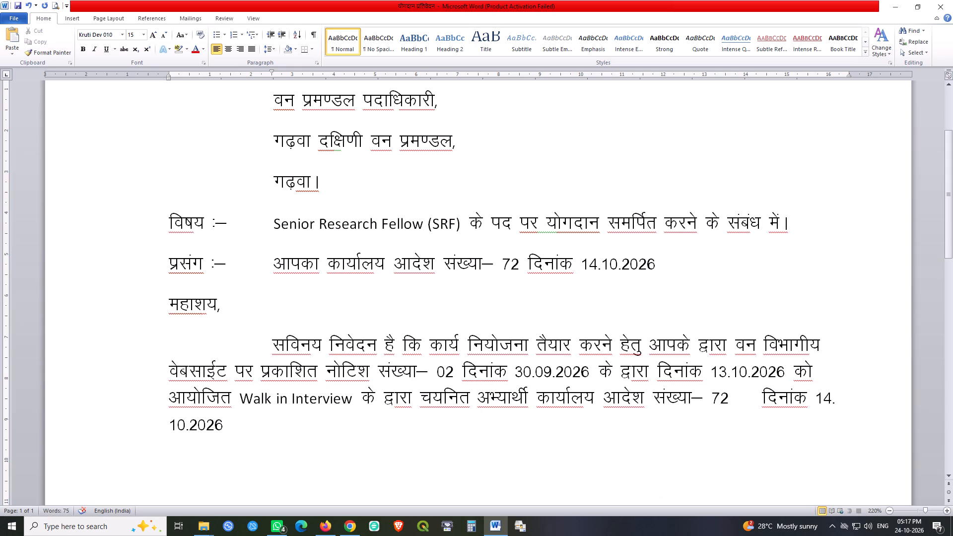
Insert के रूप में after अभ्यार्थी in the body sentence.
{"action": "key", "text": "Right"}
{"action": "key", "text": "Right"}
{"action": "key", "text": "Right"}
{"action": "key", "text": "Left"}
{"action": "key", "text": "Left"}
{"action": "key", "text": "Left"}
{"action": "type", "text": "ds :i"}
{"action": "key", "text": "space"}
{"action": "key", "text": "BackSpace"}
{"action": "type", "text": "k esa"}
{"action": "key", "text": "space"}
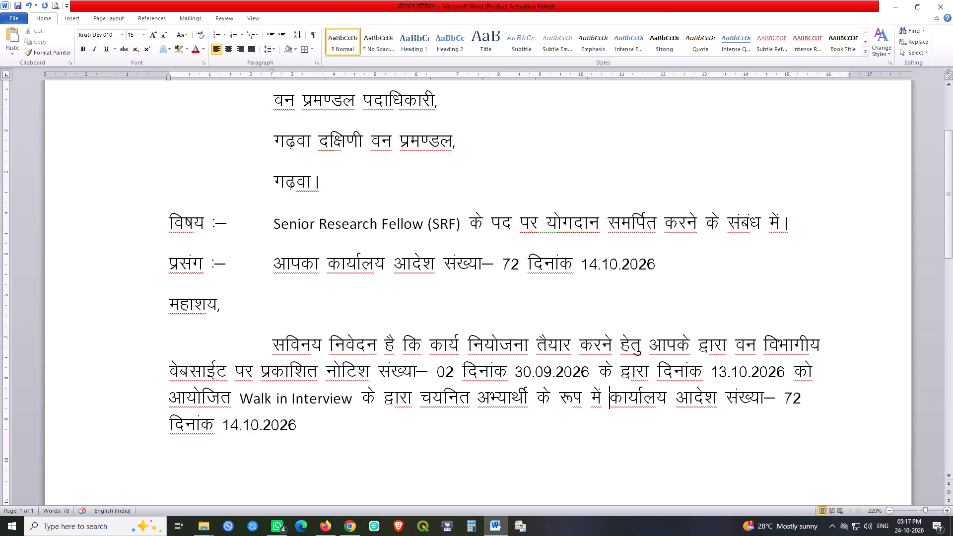
Insert आपके before कार्यालय आदेश in the body sentence.
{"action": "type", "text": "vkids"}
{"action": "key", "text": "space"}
Remove the extra spaces between 72 and दिनांक 14.10.2026 in the body sentence.
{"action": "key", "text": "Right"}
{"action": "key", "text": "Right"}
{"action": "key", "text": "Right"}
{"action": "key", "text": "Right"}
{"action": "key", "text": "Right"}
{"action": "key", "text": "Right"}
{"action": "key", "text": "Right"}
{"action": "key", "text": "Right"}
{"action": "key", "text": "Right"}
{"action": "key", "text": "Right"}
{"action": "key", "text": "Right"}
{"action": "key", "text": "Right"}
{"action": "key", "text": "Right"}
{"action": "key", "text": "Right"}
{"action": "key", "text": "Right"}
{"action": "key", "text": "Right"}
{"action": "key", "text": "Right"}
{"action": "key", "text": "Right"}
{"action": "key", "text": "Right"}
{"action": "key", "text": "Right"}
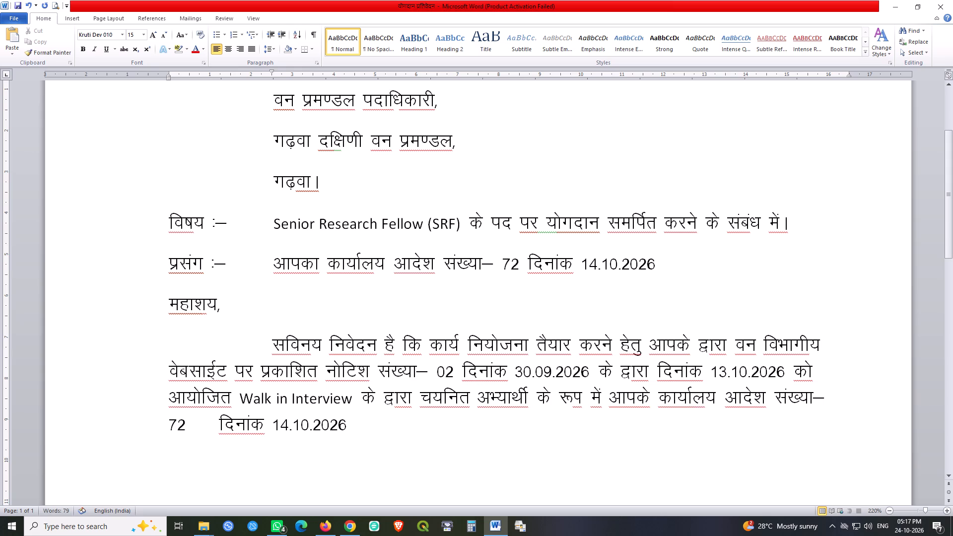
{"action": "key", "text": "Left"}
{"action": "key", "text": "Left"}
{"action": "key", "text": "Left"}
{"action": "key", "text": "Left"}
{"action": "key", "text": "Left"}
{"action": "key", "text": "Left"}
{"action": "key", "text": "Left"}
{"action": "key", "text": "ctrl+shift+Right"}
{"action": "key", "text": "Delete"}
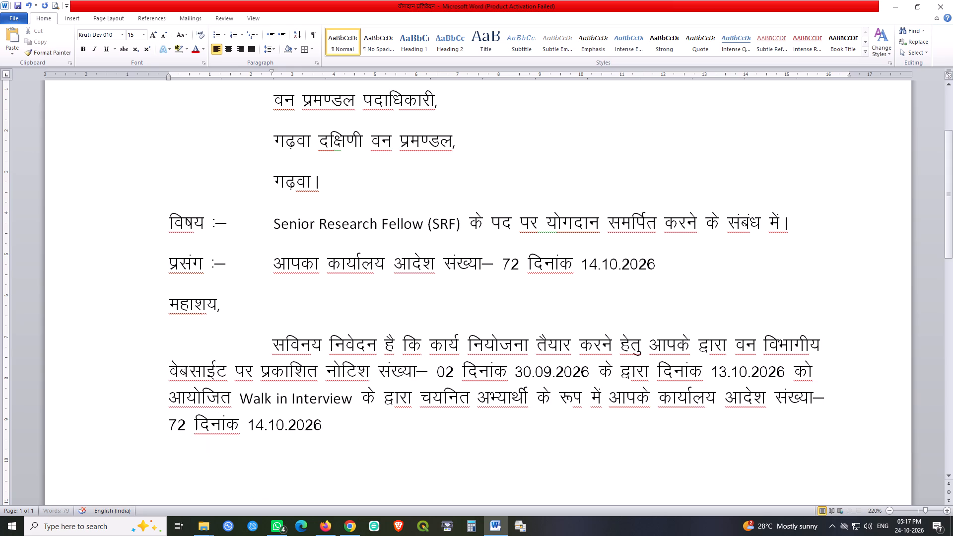
Append द्वारा मेरा चयन किया गया after दिनांक 14.10.2026 at the end of the body sentence.
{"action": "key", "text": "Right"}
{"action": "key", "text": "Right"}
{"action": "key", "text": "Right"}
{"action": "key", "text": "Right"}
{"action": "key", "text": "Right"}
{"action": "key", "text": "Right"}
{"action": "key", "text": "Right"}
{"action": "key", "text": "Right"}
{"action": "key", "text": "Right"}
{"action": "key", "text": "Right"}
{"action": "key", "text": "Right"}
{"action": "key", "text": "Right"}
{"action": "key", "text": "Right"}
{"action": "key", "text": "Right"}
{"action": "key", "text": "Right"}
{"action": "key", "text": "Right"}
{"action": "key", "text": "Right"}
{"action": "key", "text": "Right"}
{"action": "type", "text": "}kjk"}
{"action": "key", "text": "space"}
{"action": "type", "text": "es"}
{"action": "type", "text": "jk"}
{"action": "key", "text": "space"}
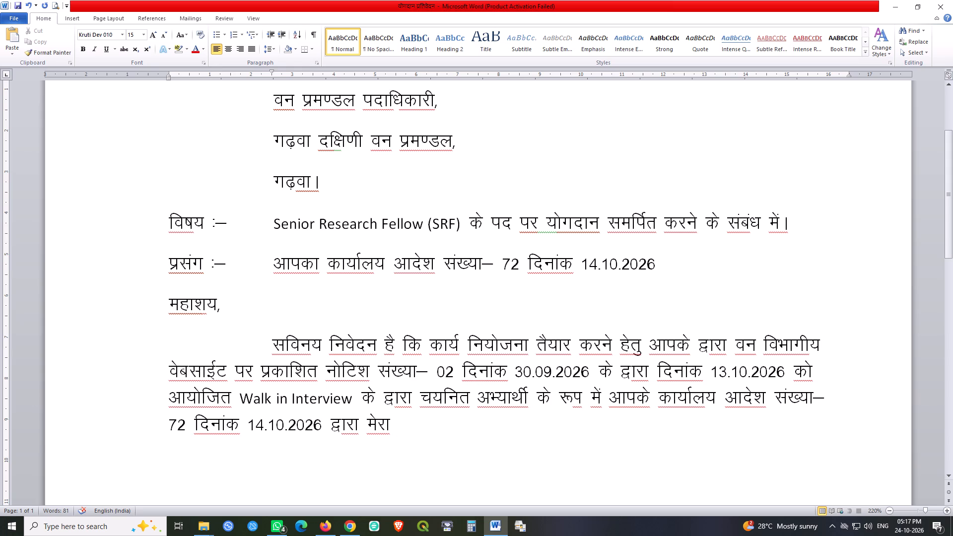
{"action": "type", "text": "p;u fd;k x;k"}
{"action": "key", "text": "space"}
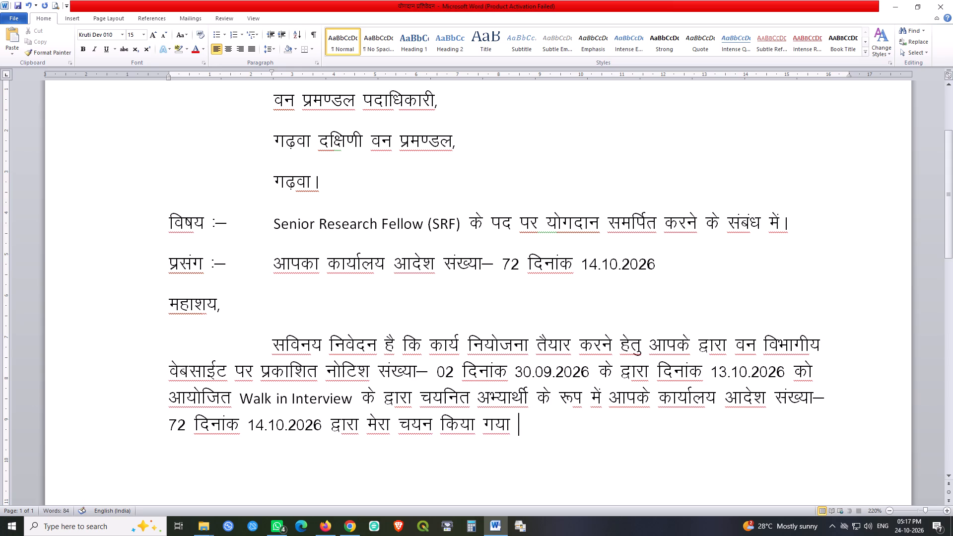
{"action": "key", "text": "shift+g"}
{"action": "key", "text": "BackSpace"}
Replace के रूप में after अभ्यार्थी with का in the body sentence.
{"action": "left_click", "coordinate": [487, 402]}
{"action": "left_click", "coordinate": [558, 392]}
{"action": "left_click_drag", "start_coordinate": [538, 396], "coordinate": [578, 396]}
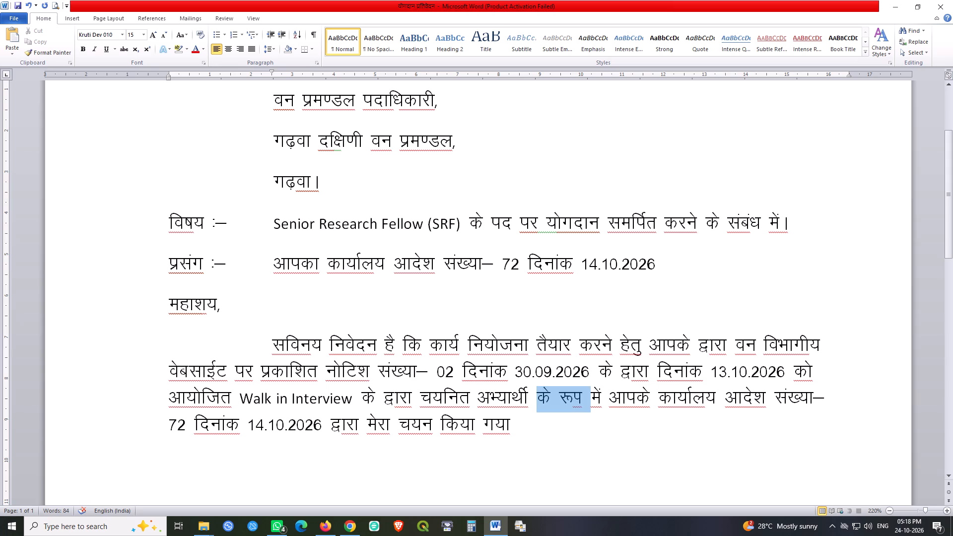
{"action": "left_click_drag", "start_coordinate": [578, 396], "coordinate": [603, 398]}
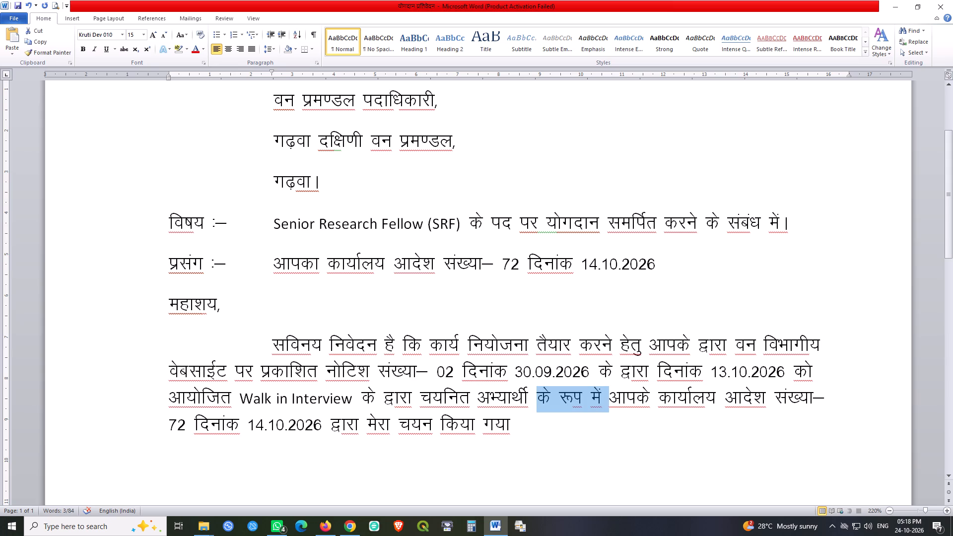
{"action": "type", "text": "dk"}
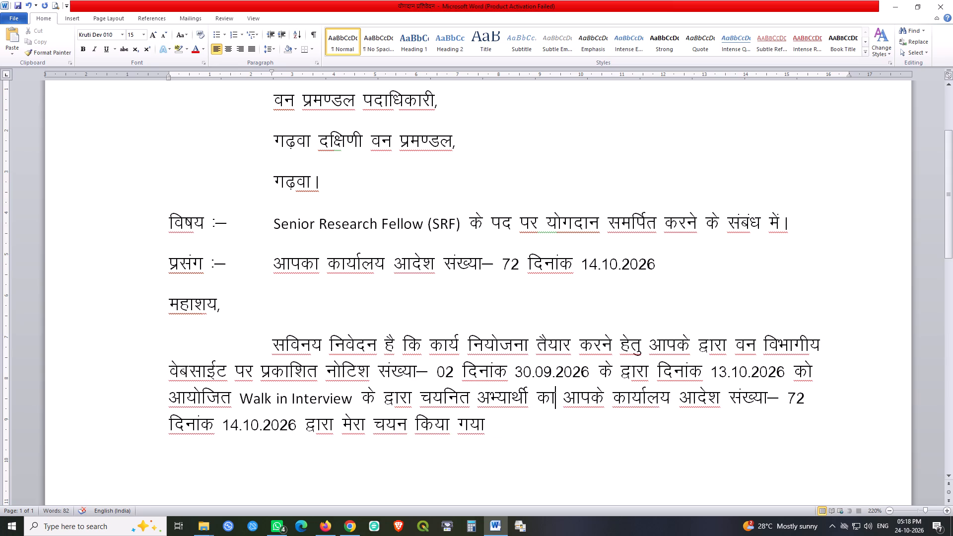
Delete the trailing space after गया at the end of the body sentence.
{"action": "left_click", "coordinate": [333, 418]}
{"action": "left_click", "coordinate": [490, 426]}
{"action": "key", "text": "BackSpace"}
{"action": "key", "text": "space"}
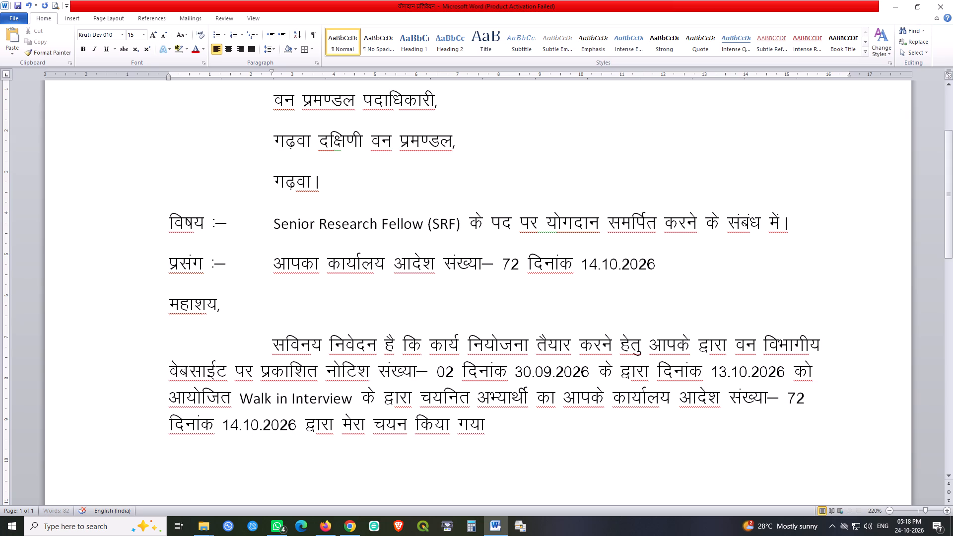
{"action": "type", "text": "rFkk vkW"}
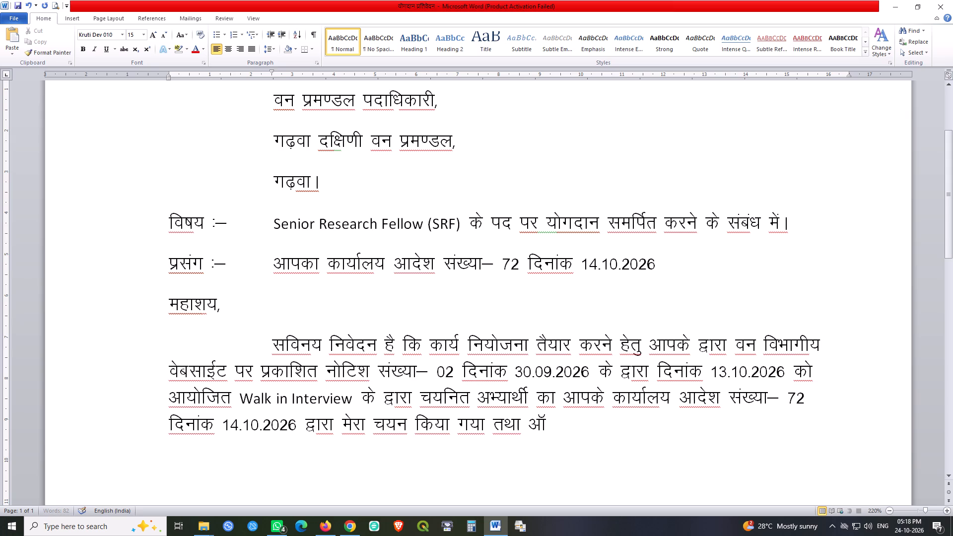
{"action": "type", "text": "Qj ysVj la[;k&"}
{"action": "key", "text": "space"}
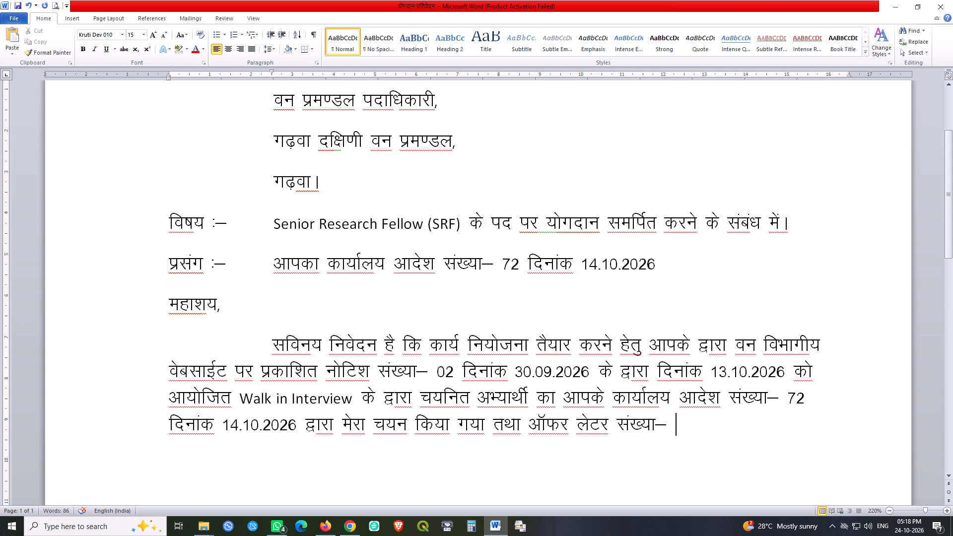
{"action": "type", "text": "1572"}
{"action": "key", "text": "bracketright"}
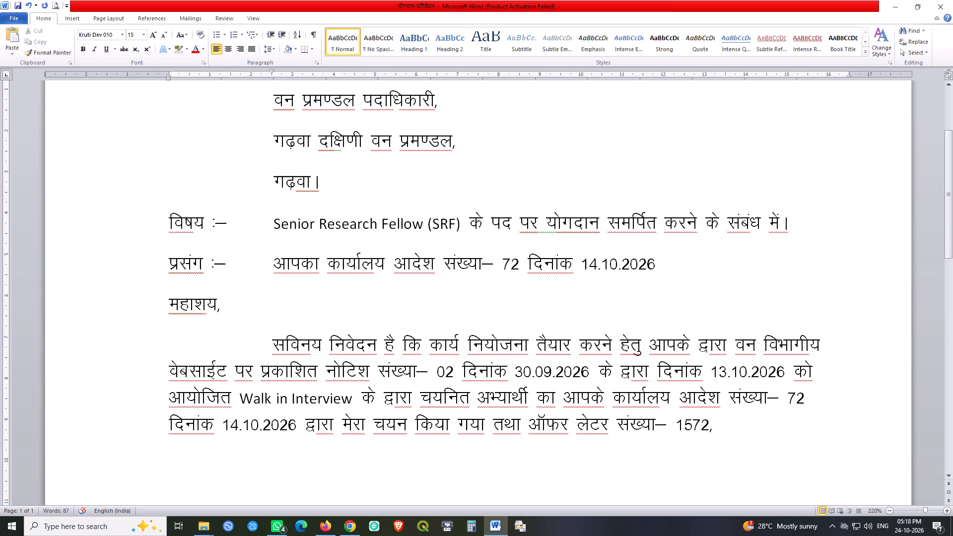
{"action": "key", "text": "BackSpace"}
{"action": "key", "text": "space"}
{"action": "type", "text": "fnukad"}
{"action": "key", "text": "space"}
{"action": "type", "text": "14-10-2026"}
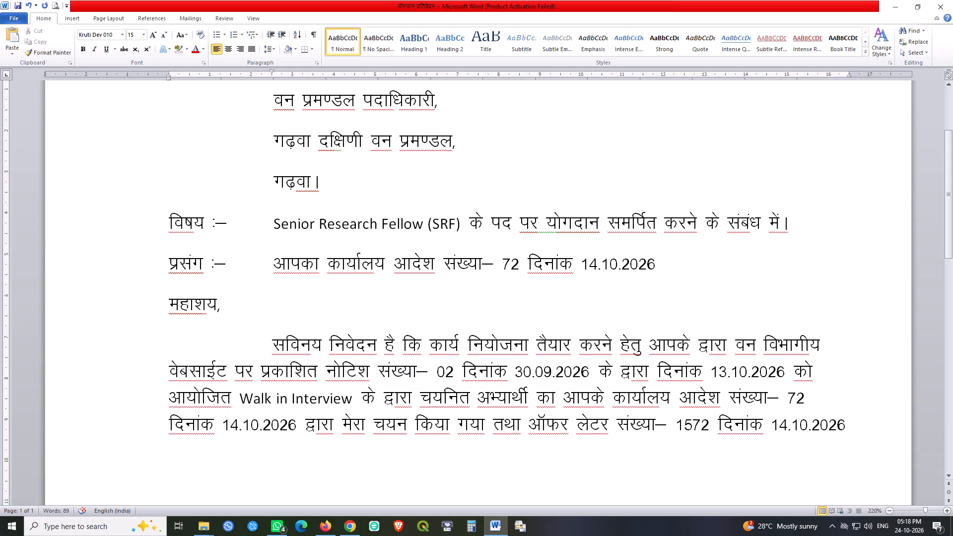
Justify the body paragraph beginning सविनय निवेदन and save the document.
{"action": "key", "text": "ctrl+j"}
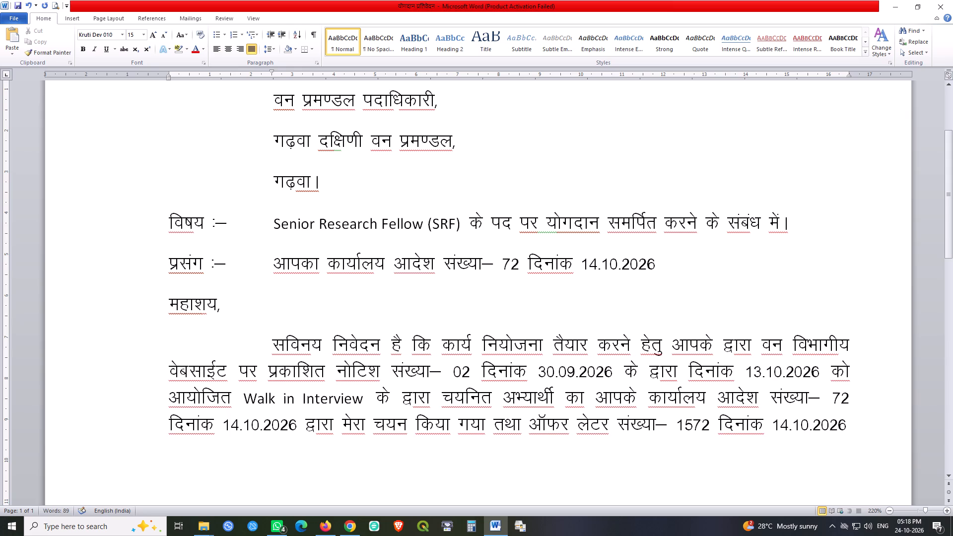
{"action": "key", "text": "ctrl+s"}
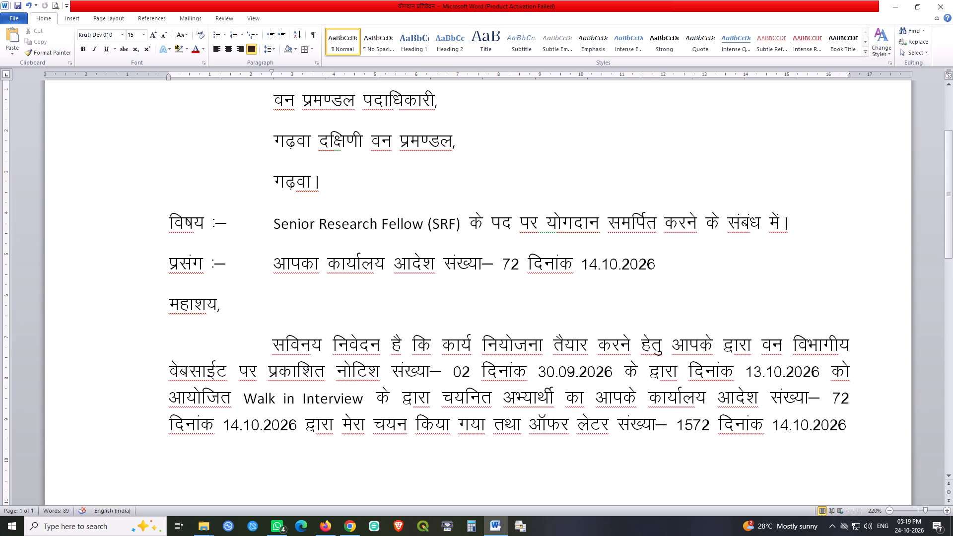
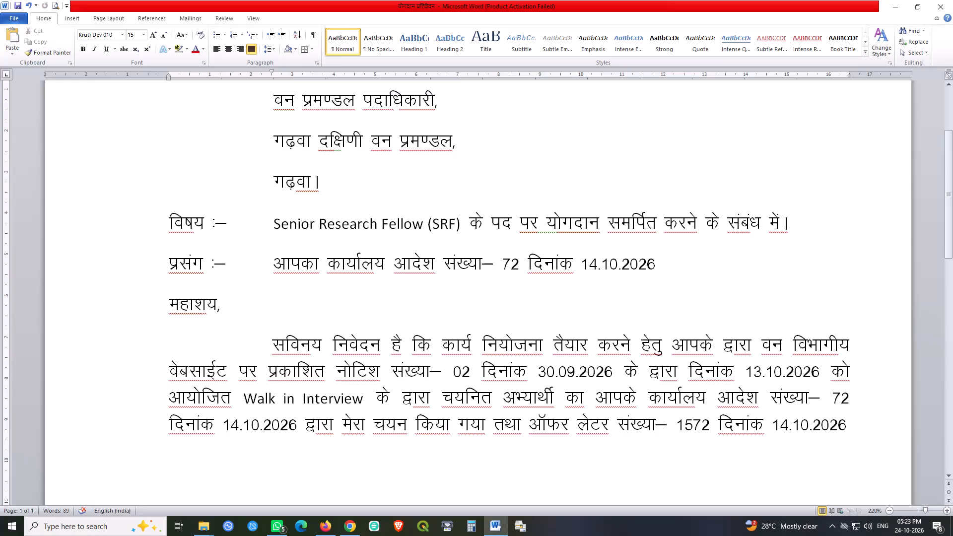
Append तथा पत्रांक, a dotted blank and दिनांक 14.10.2026 to the end of the प्रसंग line.
{"action": "left_click", "coordinate": [669, 268]}
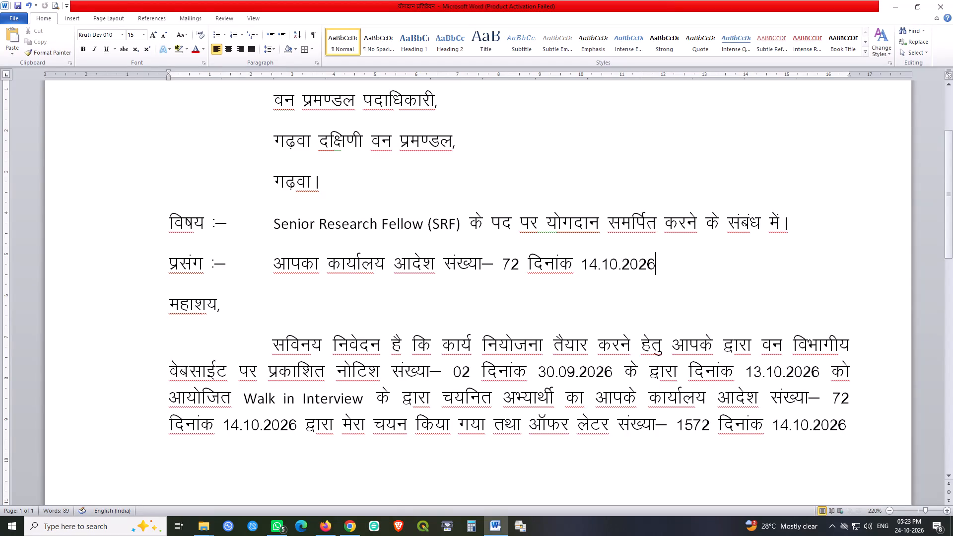
{"action": "key", "text": "space"}
{"action": "type", "text": "rFkk i=kad"}
{"action": "key", "text": "space"}
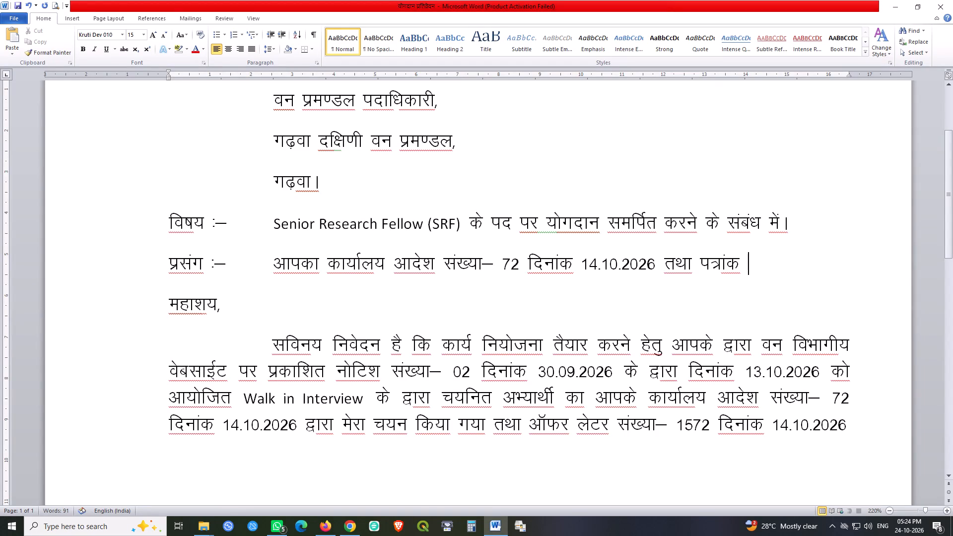
{"action": "type", "text": ".."}
{"action": "key", "text": "BackSpace"}
{"action": "key", "text": "BackSpace"}
{"action": "type", "text": "-----"}
{"action": "key", "text": "space"}
{"action": "type", "text": "fnukad"}
{"action": "key", "text": "space"}
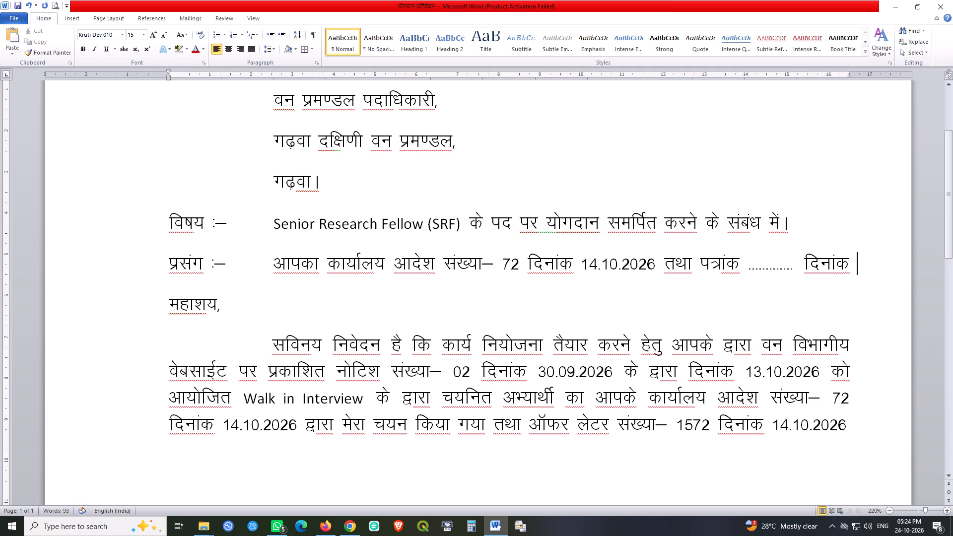
{"action": "type", "text": "14--"}
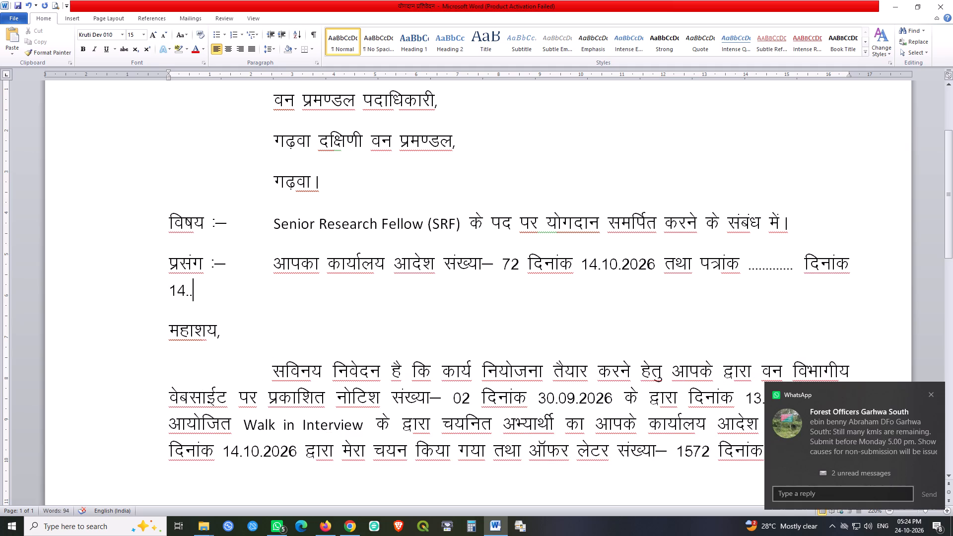
{"action": "left_click", "coordinate": [856, 266]}
{"action": "type", "text": "14-10-2026"}
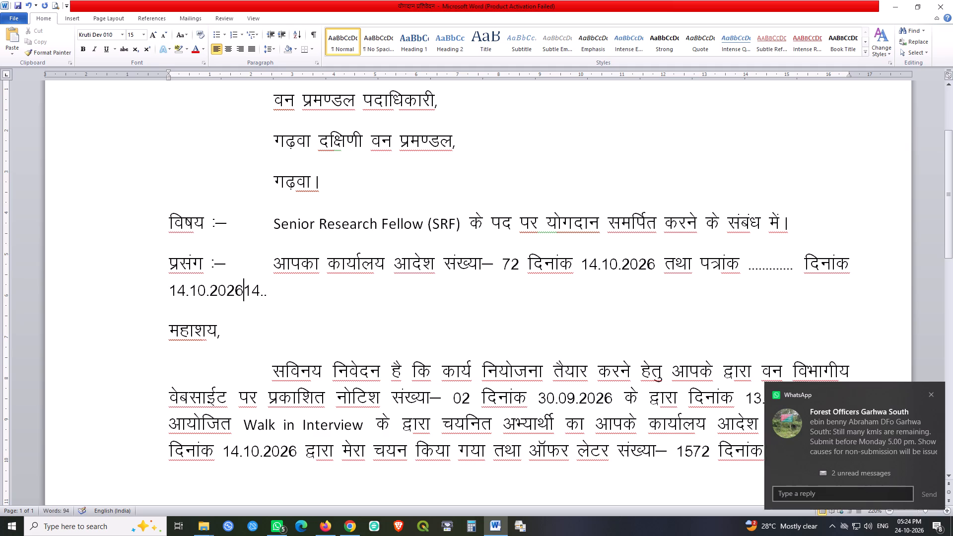
{"action": "key", "text": "Delete"}
{"action": "key", "text": "Delete"}
{"action": "key", "text": "Delete"}
{"action": "key", "text": "Delete"}
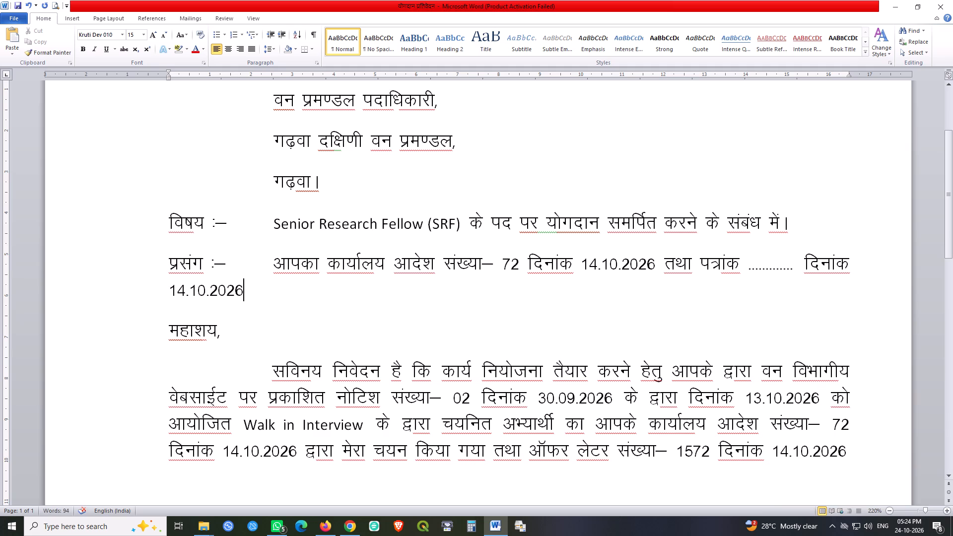
Indent the wrapped second line of the प्रसंग entry to align under आपका, and save the document.
{"action": "left_click", "coordinate": [173, 292]}
{"action": "key", "text": "Tab"}
{"action": "key", "text": "Tab"}
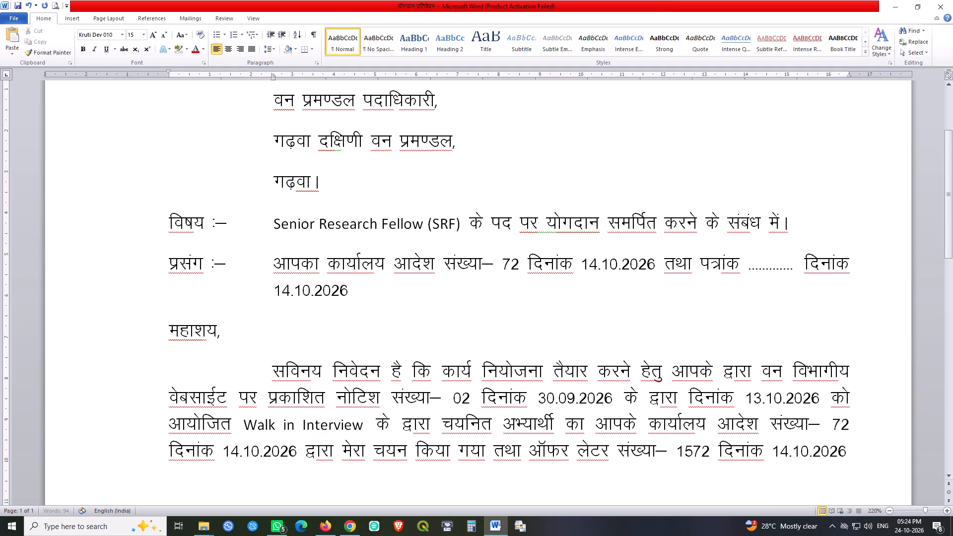
{"action": "key", "text": "ctrl+s"}
{"action": "key", "text": "ctrl+s"}
Insert पत्रांक and दिनांक, each followed by a dotted blank, before द्वारा मेरा चयन in the body paragraph, closing the USB drive window.
{"action": "left_click", "coordinate": [307, 460]}
{"action": "left_click", "coordinate": [307, 459]}
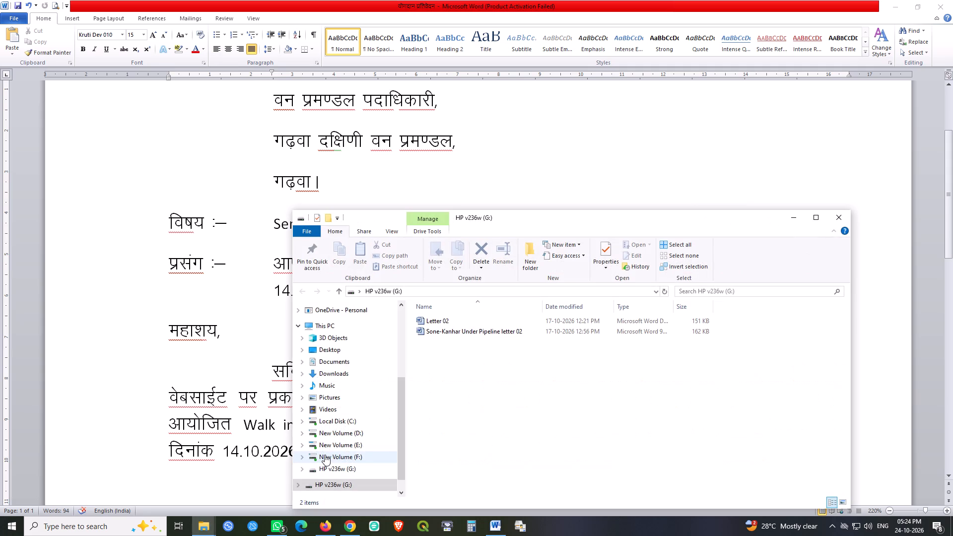
{"action": "left_click", "coordinate": [491, 353]}
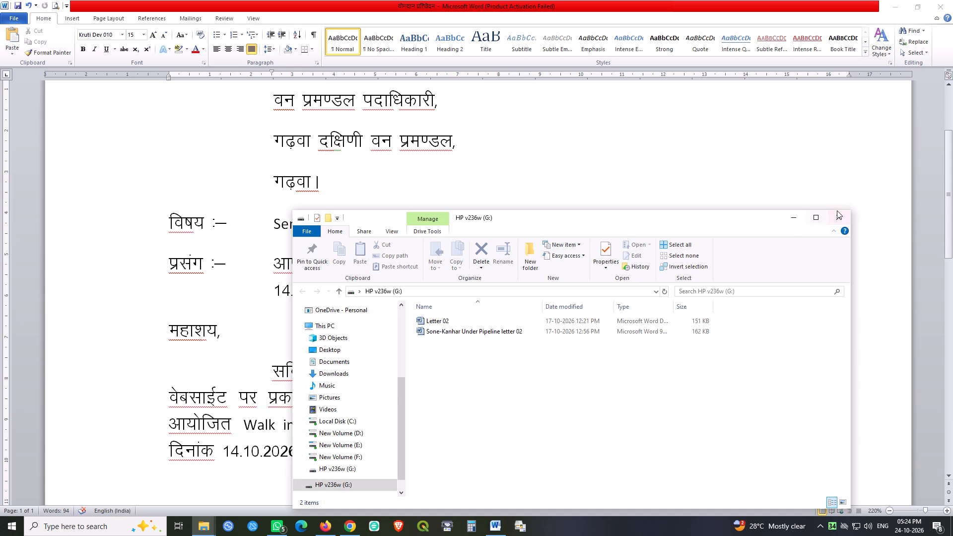
{"action": "left_click", "coordinate": [834, 218]}
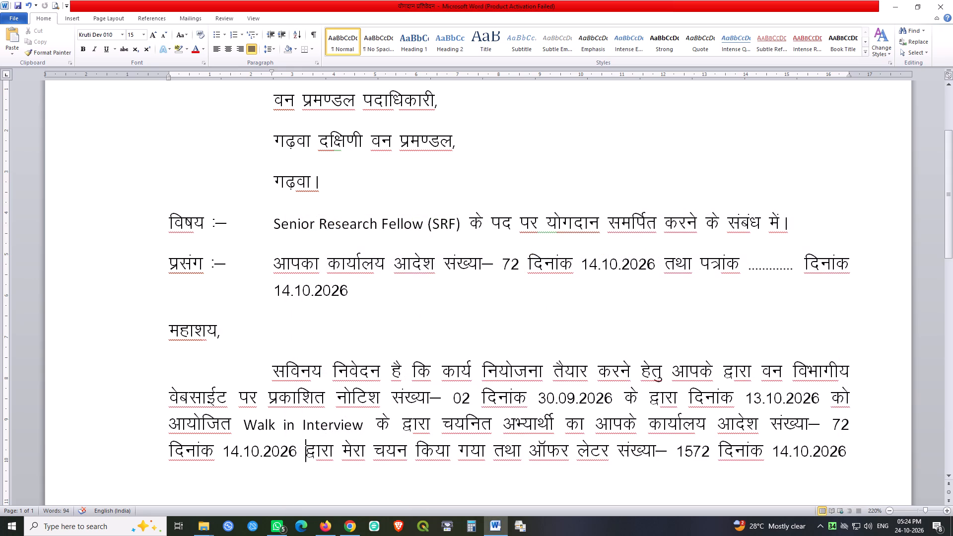
{"action": "type", "text": "i=kad -"}
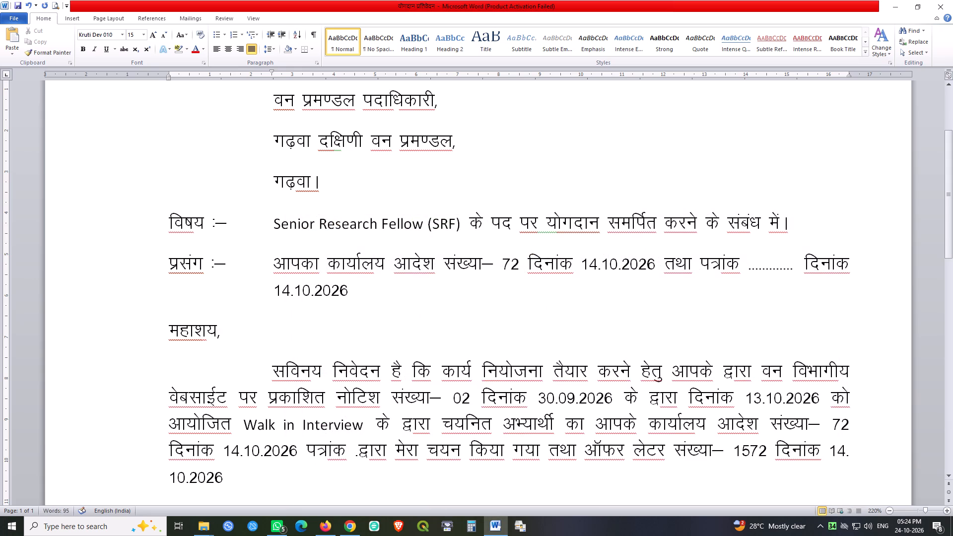
{"action": "type", "text": "------- fnukad"}
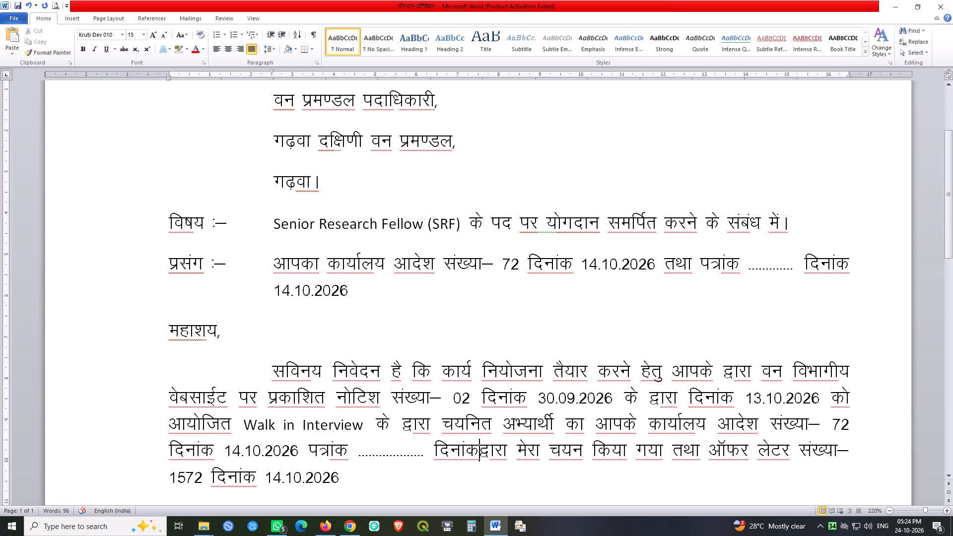
{"action": "key", "text": "space"}
{"action": "type", "text": "-"}
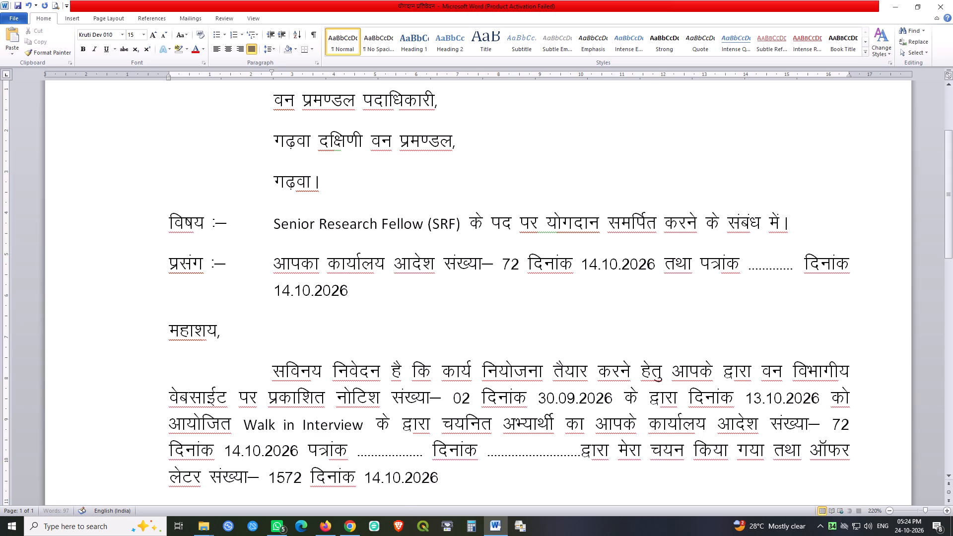
{"action": "type", "text": "---"}
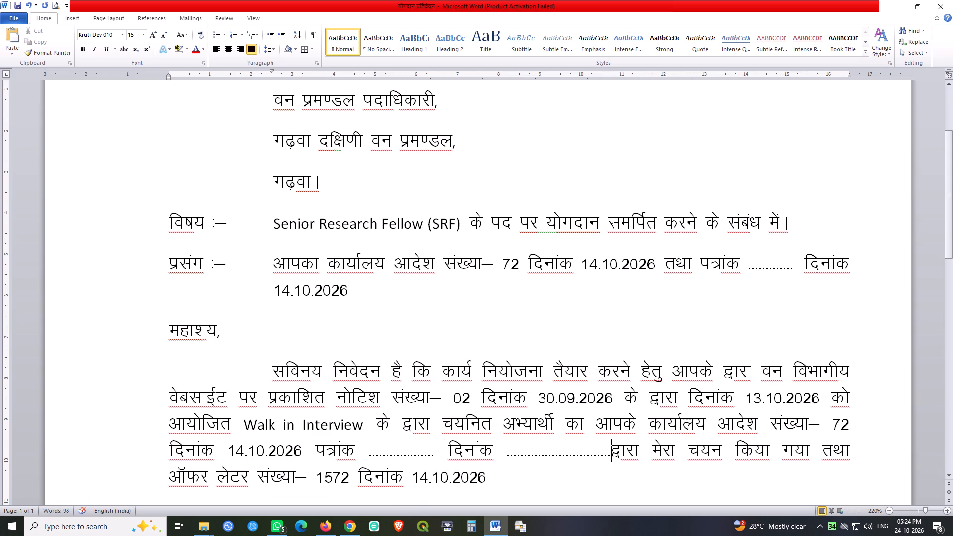
Replace पत्रांक before the dotted blank in the body paragraph with ऑफर लेटर संख्या, copied from the paragraph's last line.
{"action": "left_click", "coordinate": [427, 450]}
{"action": "scroll", "coordinate": [535, 348], "scroll_direction": "down", "scroll_amount": 3}
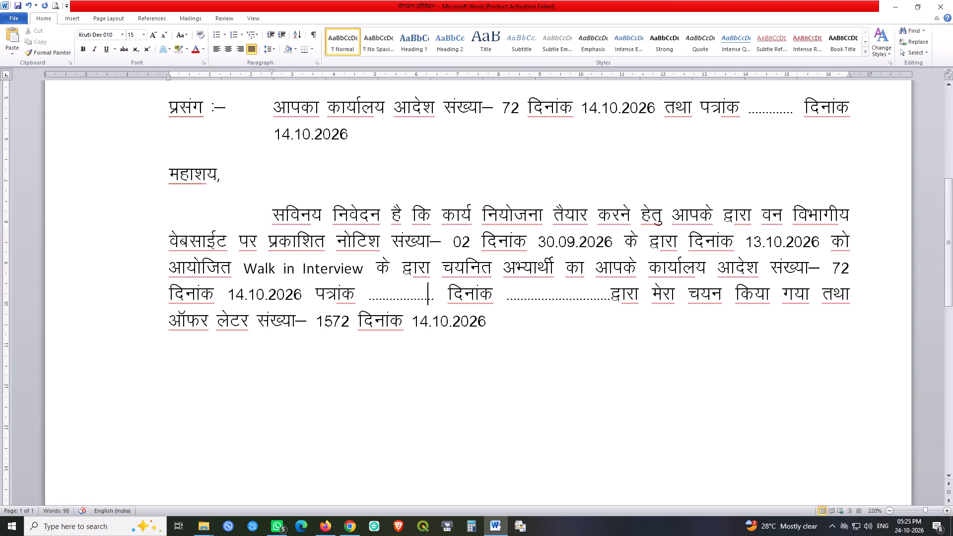
{"action": "left_click", "coordinate": [332, 321]}
{"action": "left_click", "coordinate": [175, 323]}
{"action": "left_click_drag", "start_coordinate": [172, 322], "coordinate": [244, 322]}
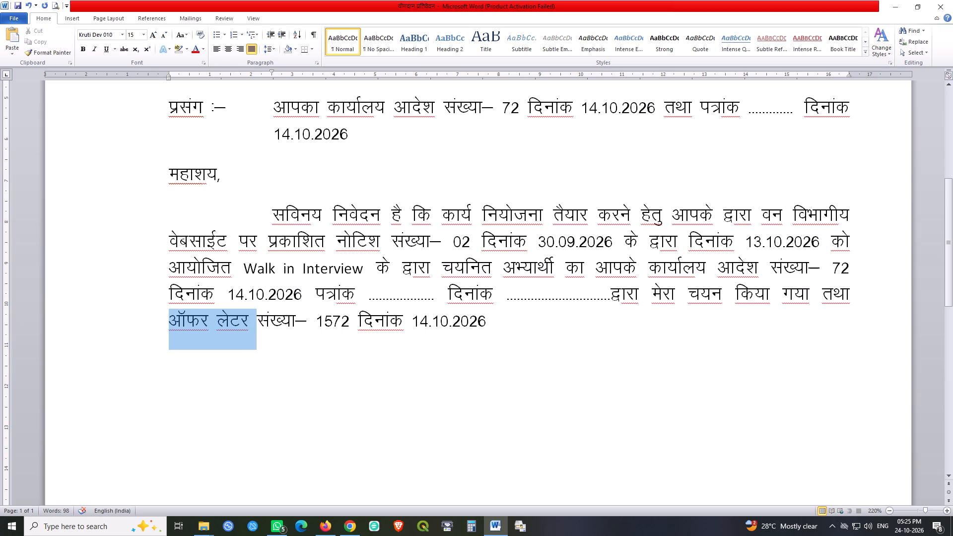
{"action": "left_click_drag", "start_coordinate": [244, 322], "coordinate": [294, 324]}
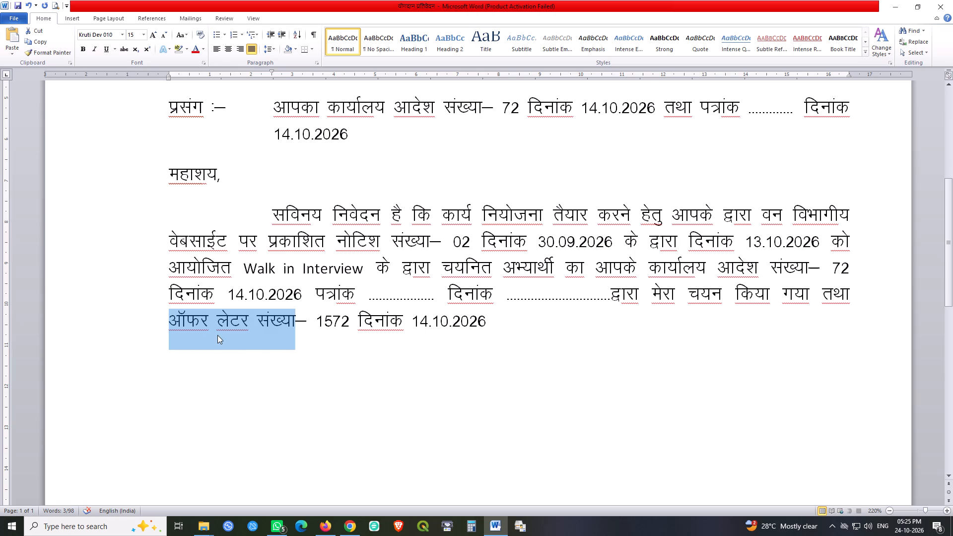
{"action": "key", "text": "ctrl+c"}
{"action": "left_click", "coordinate": [315, 289]}
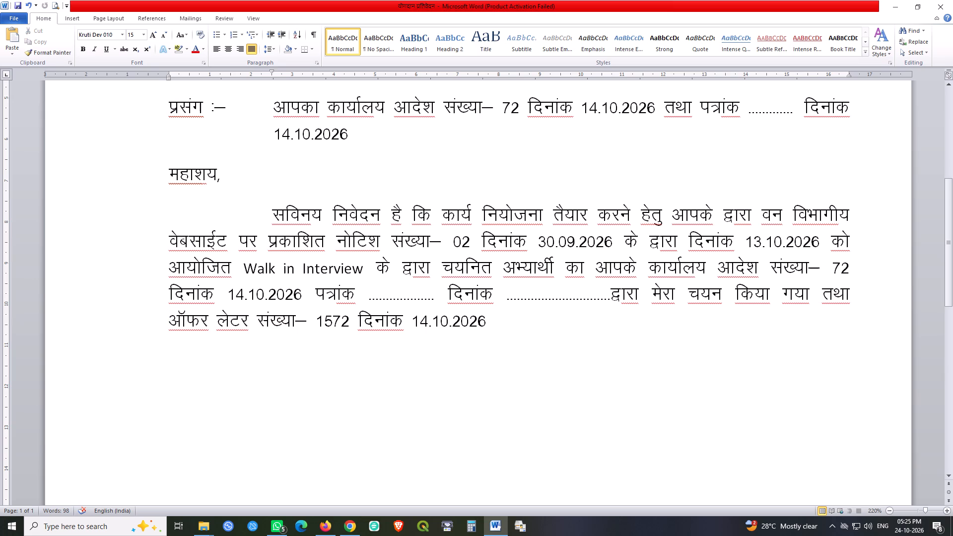
{"action": "key", "text": "ctrl+v"}
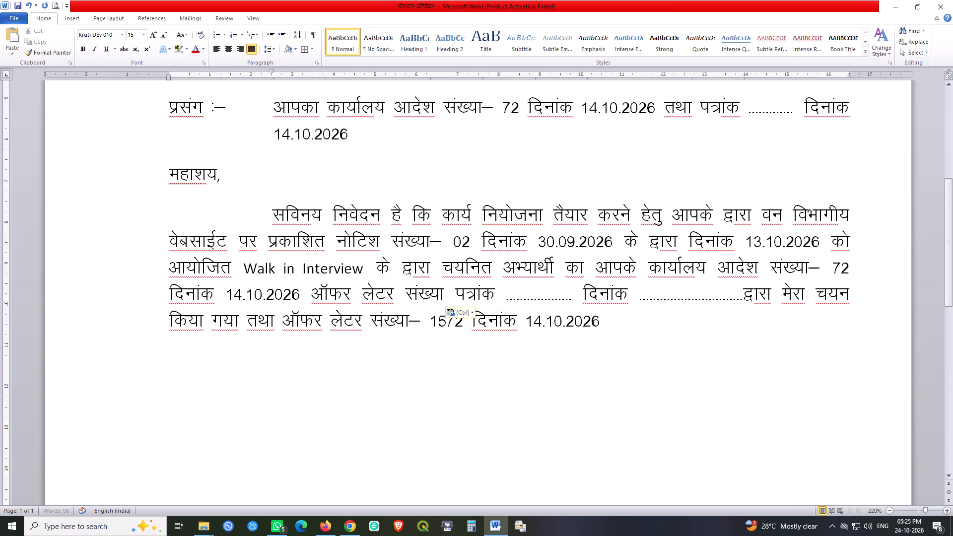
{"action": "key", "text": "ctrl+shift+Right"}
{"action": "key", "text": "ctrl+shift+Right"}
{"action": "key", "text": "ctrl+shift+Right"}
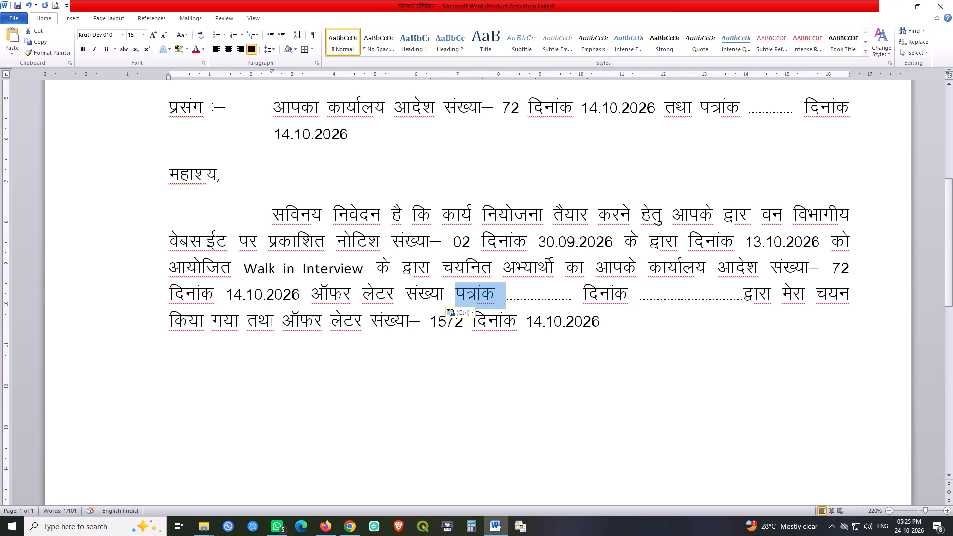
{"action": "key", "text": "BackSpace"}
{"action": "key", "text": "BackSpace"}
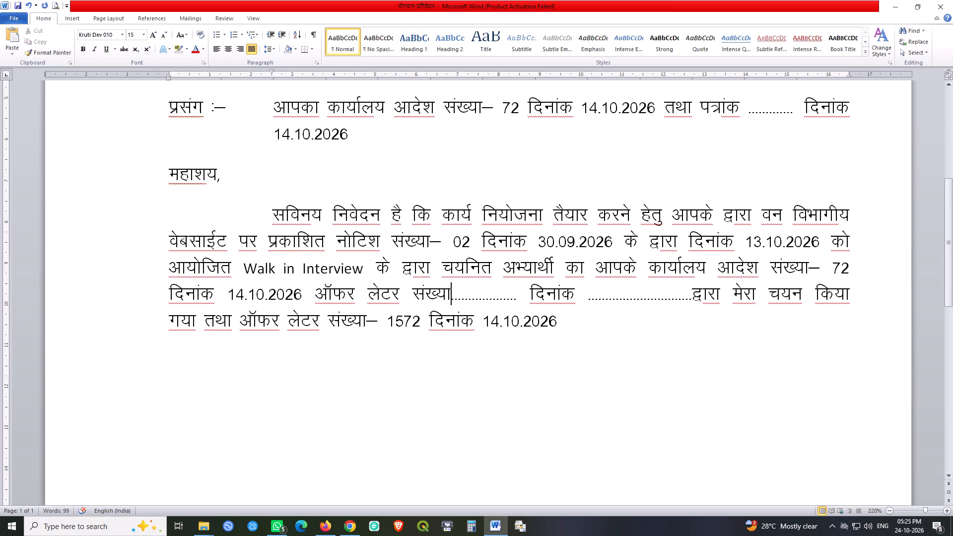
Replace the dotted blank before द्वारा मेरा चयन with the date 14.10.2026 and a space, and save the document.
{"action": "left_click", "coordinate": [608, 301]}
{"action": "left_click_drag", "start_coordinate": [587, 295], "coordinate": [685, 297]}
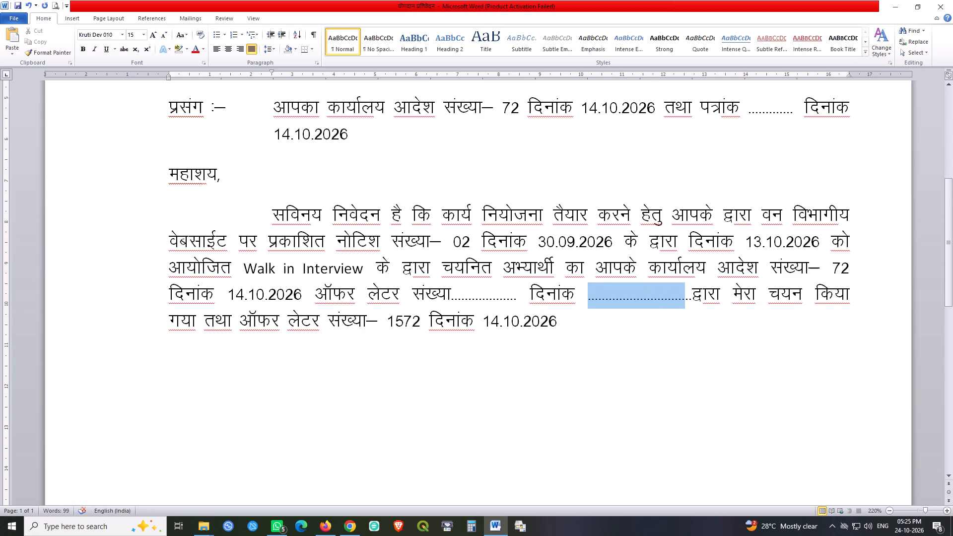
{"action": "left_click_drag", "start_coordinate": [685, 297], "coordinate": [693, 299]}
{"action": "type", "text": "14-10-2026"}
{"action": "key", "text": "space"}
{"action": "key", "text": "ctrl+s"}
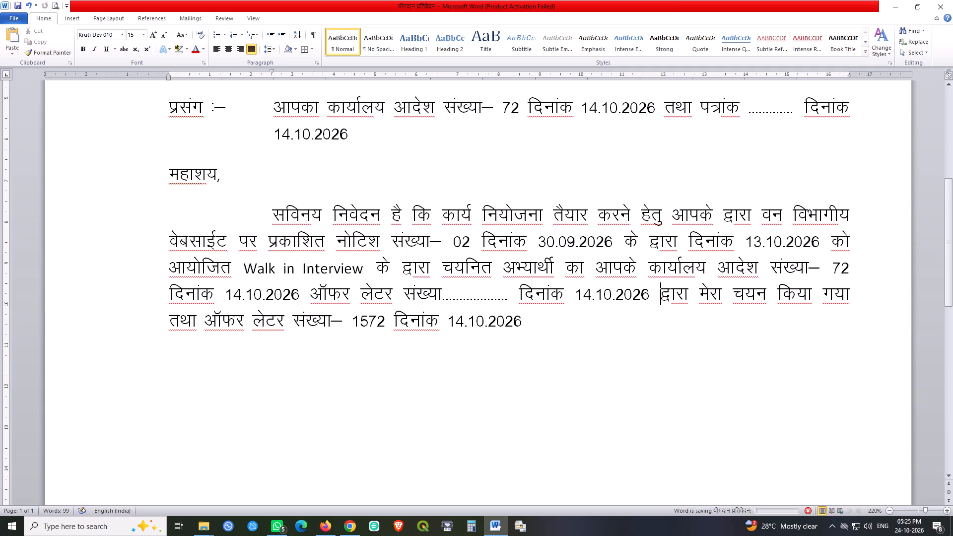
{"action": "key", "text": "ctrl+s"}
{"action": "key", "text": "ctrl+s"}
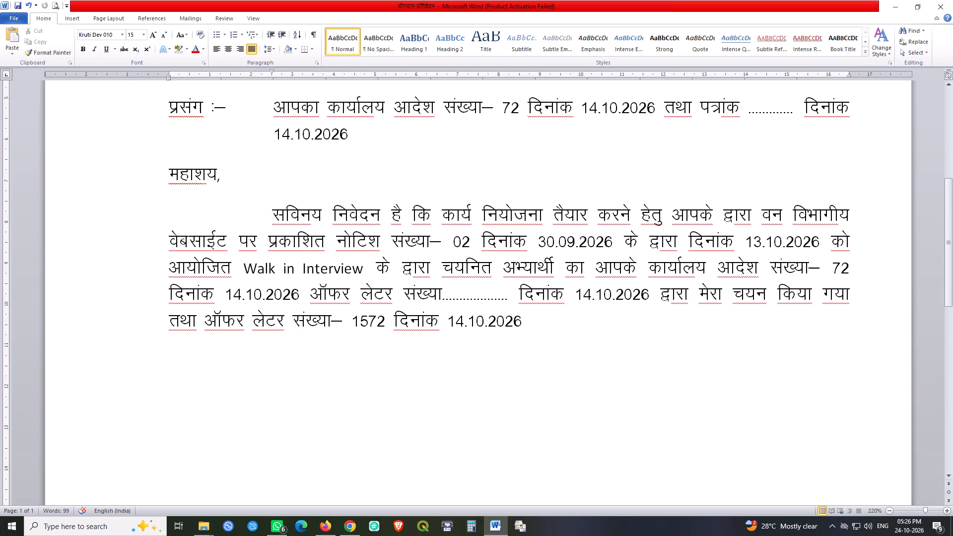
Replace the offer letter number after ऑफर लेटर संख्या– in the body paragraph's last line with a dotted blank, and save the document.
{"action": "left_click_drag", "start_coordinate": [354, 322], "coordinate": [383, 322]}
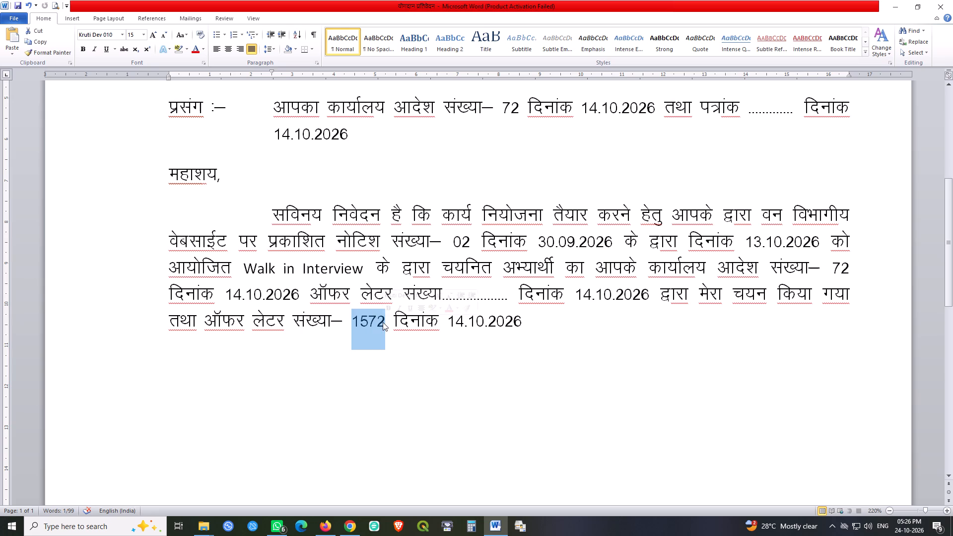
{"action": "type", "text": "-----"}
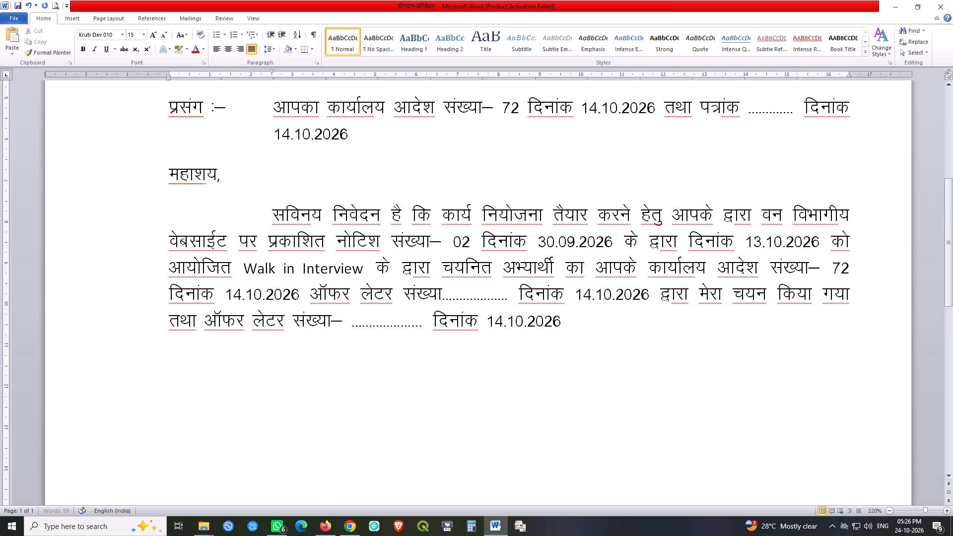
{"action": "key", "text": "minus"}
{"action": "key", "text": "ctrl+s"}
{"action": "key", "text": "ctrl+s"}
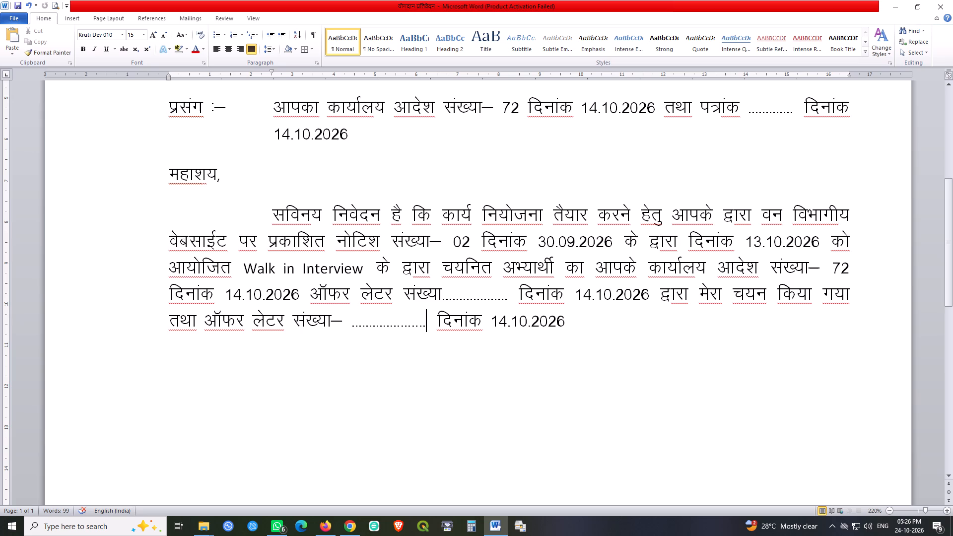
Review the body sentence wording from Walk in Interview through मेरा चयन किया गया.
{"action": "left_click", "coordinate": [380, 268]}
{"action": "left_click", "coordinate": [490, 272]}
{"action": "left_click_drag", "start_coordinate": [570, 267], "coordinate": [581, 268]}
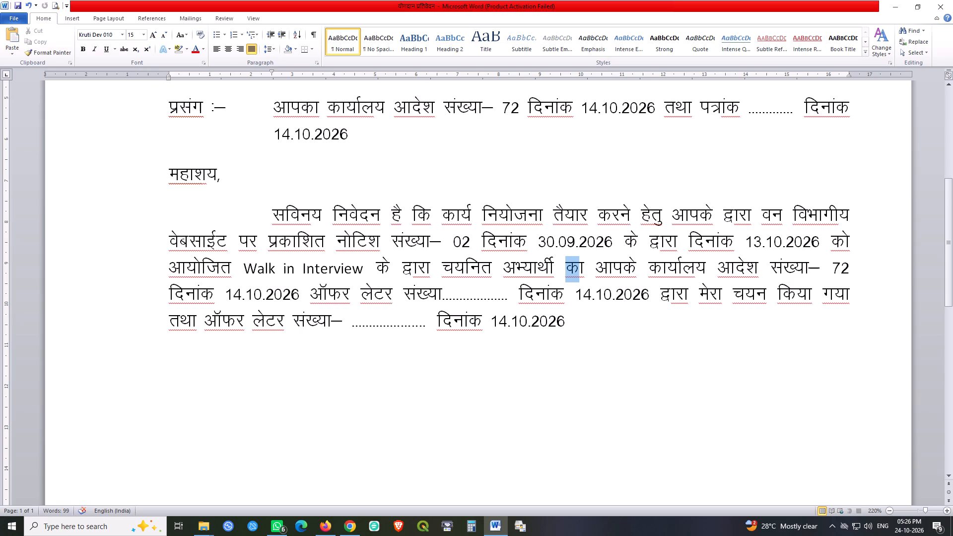
{"action": "left_click_drag", "start_coordinate": [581, 268], "coordinate": [593, 273]}
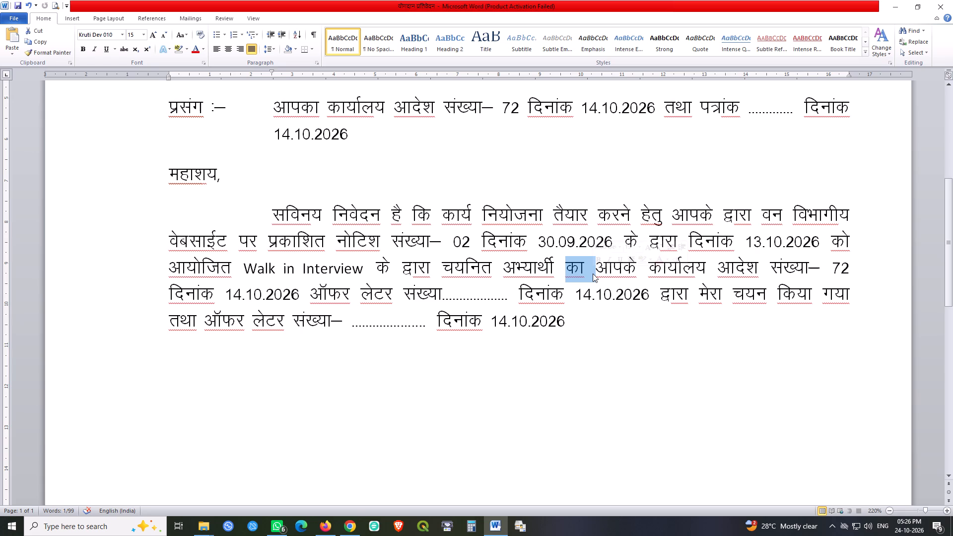
{"action": "left_click", "coordinate": [564, 266]}
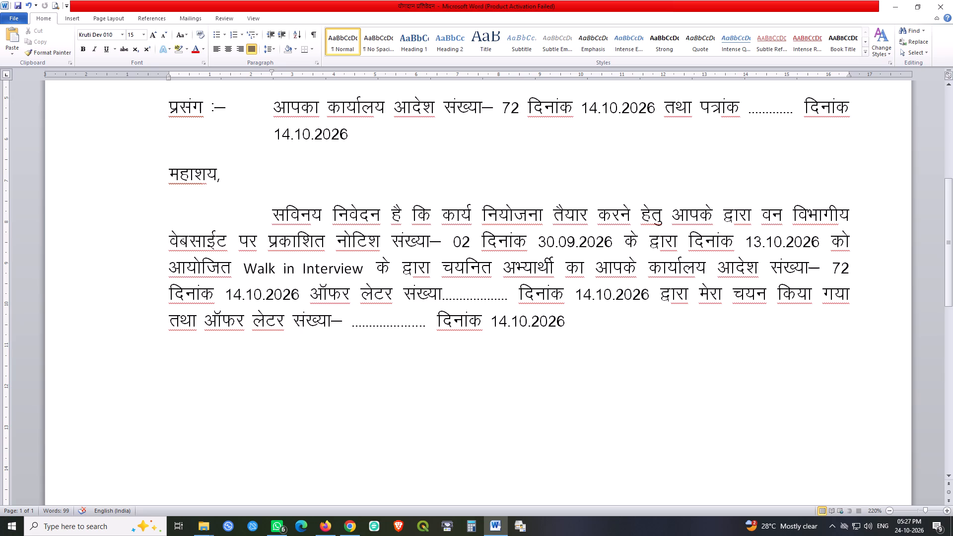
{"action": "left_click", "coordinate": [202, 307]}
{"action": "left_click", "coordinate": [285, 297]}
{"action": "left_click", "coordinate": [496, 292]}
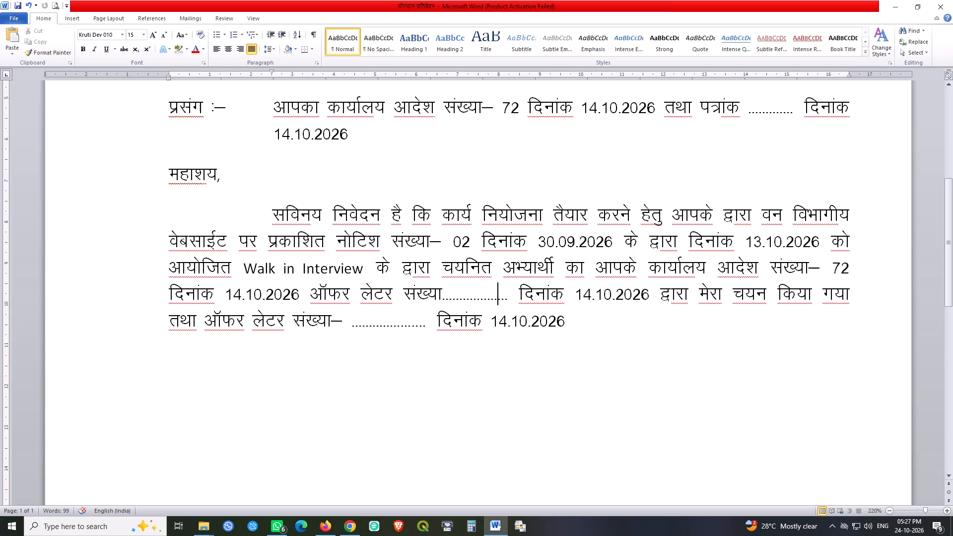
{"action": "left_click", "coordinate": [627, 299]}
{"action": "left_click", "coordinate": [668, 299]}
{"action": "left_click", "coordinate": [728, 299]}
{"action": "left_click", "coordinate": [812, 294]}
{"action": "left_click", "coordinate": [831, 293]}
Insert विज्ञापन before नोटिश संख्या in the body paragraph.
{"action": "left_click", "coordinate": [332, 241]}
{"action": "type", "text": "foKk"}
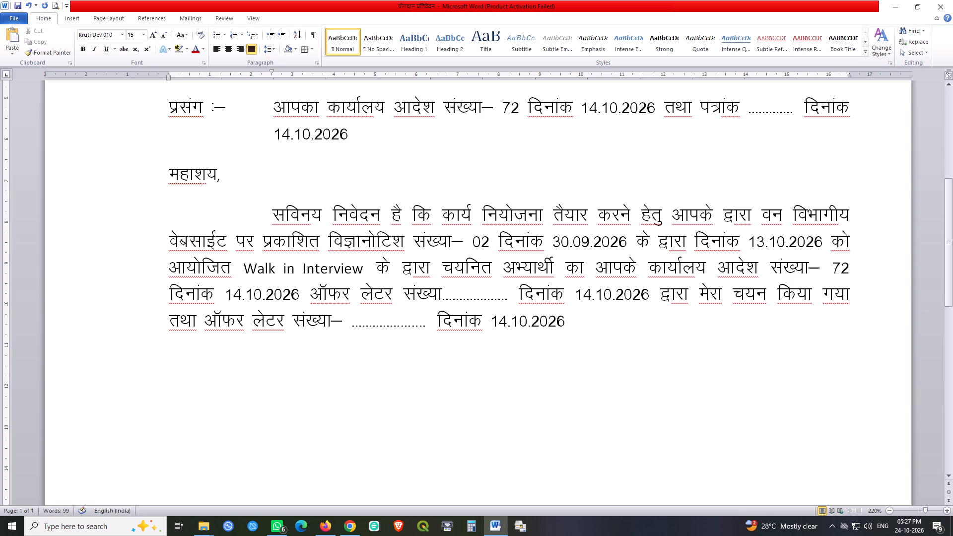
{"action": "type", "text": "iu"}
{"action": "key", "text": "space"}
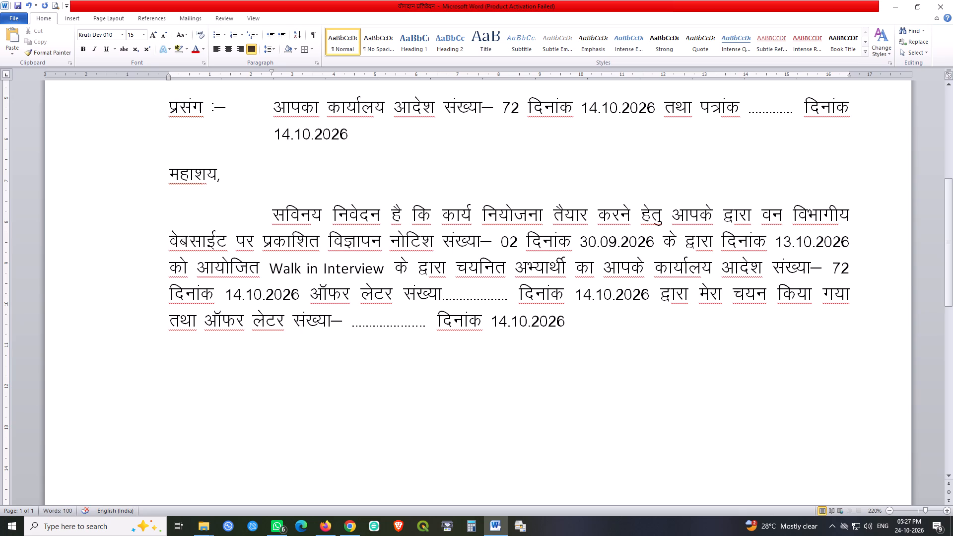
{"action": "key", "text": "l"}
{"action": "key", "text": "BackSpace"}
Select the word नोटिश after विज्ञापन in the body paragraph.
{"action": "key", "text": "ctrl+shift+Right"}
{"action": "key", "text": "Left"}
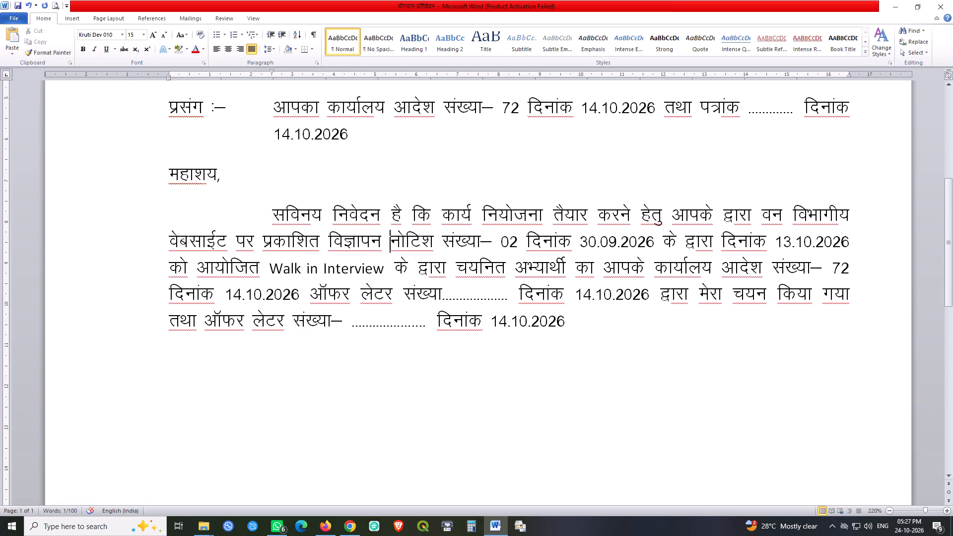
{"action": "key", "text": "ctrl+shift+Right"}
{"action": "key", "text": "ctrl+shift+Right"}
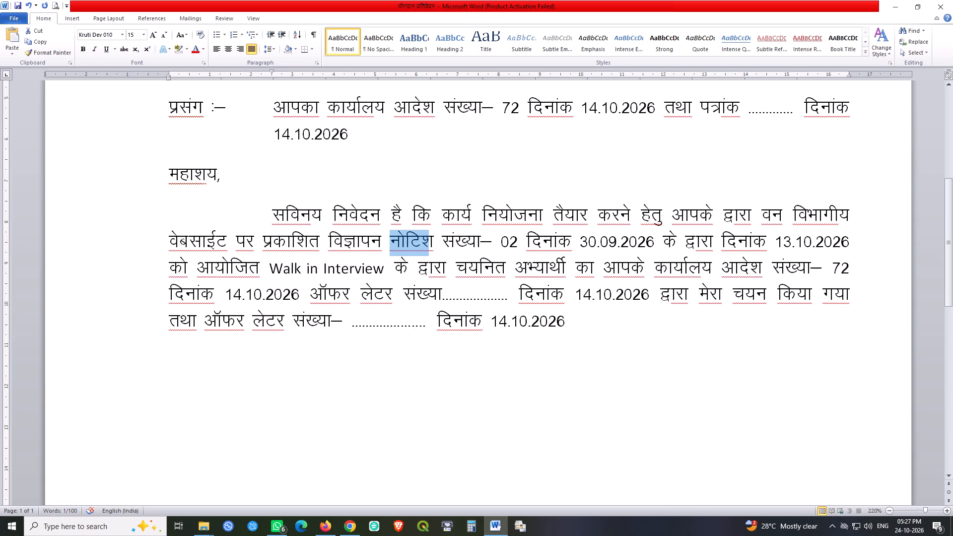
Delete the word नोटिश between विज्ञापन and संख्या in the body paragraph and save the document.
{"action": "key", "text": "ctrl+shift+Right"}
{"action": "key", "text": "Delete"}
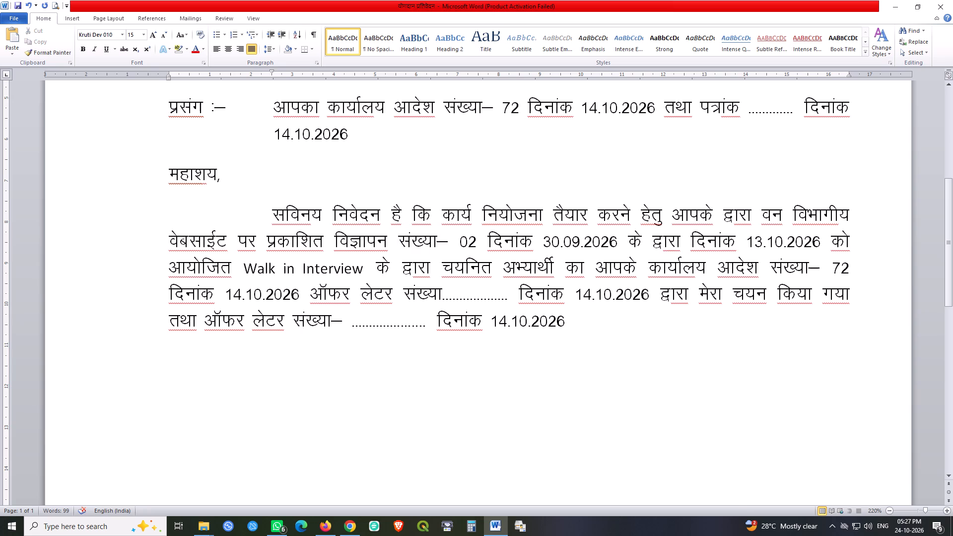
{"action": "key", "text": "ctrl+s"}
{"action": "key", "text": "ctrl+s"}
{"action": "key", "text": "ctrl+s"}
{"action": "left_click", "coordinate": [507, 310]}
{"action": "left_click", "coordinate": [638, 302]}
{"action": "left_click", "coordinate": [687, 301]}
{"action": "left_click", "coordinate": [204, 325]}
Replace द्वारा after Walk in Interview के with तहत् in the body paragraph and save the document.
{"action": "left_click_drag", "start_coordinate": [397, 269], "coordinate": [434, 269]}
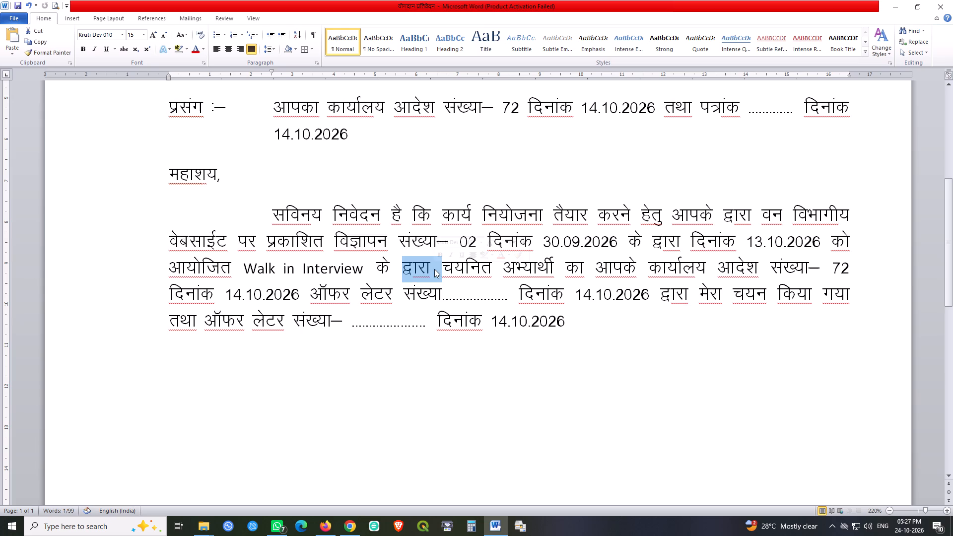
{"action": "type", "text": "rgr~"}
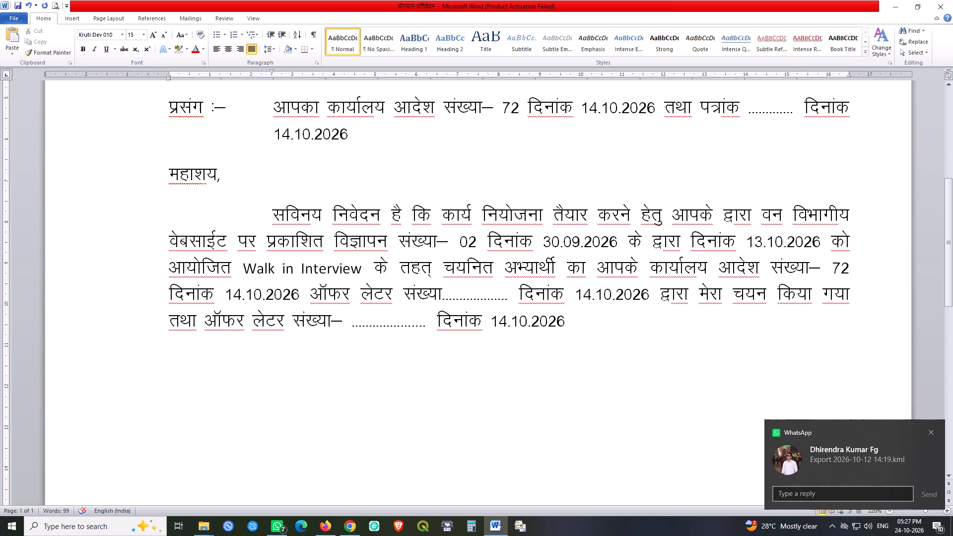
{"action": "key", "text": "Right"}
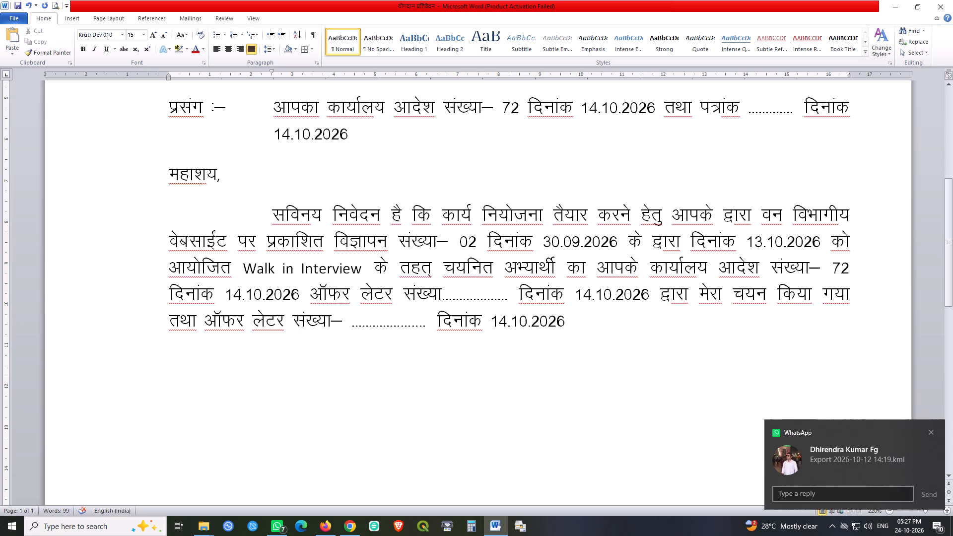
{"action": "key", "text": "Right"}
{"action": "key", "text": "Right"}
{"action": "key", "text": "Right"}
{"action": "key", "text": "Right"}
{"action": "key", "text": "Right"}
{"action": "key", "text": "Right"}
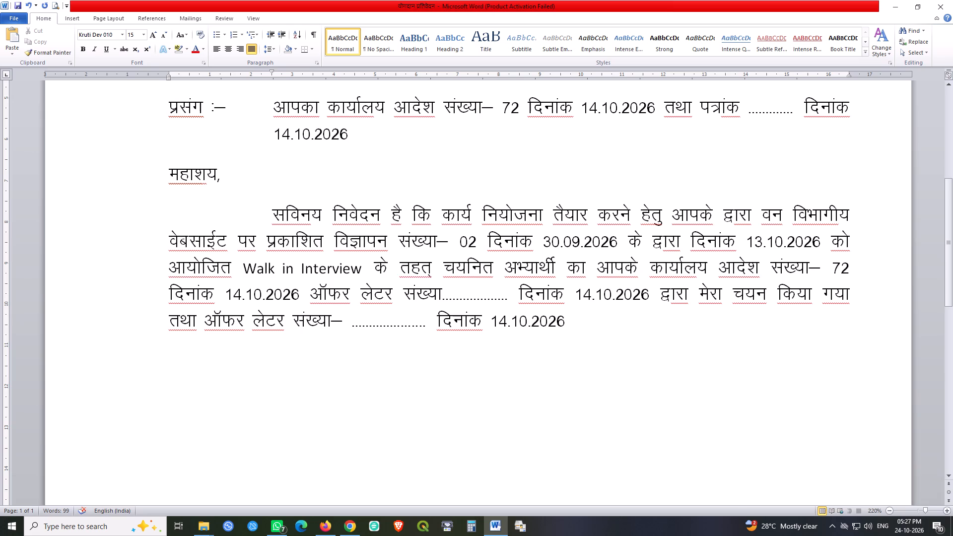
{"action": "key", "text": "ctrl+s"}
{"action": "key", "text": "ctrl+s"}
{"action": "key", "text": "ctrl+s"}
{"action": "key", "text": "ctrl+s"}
Select the word अभ्यार्थी after चयनित in the body paragraph.
{"action": "left_click_drag", "start_coordinate": [554, 264], "coordinate": [544, 267]}
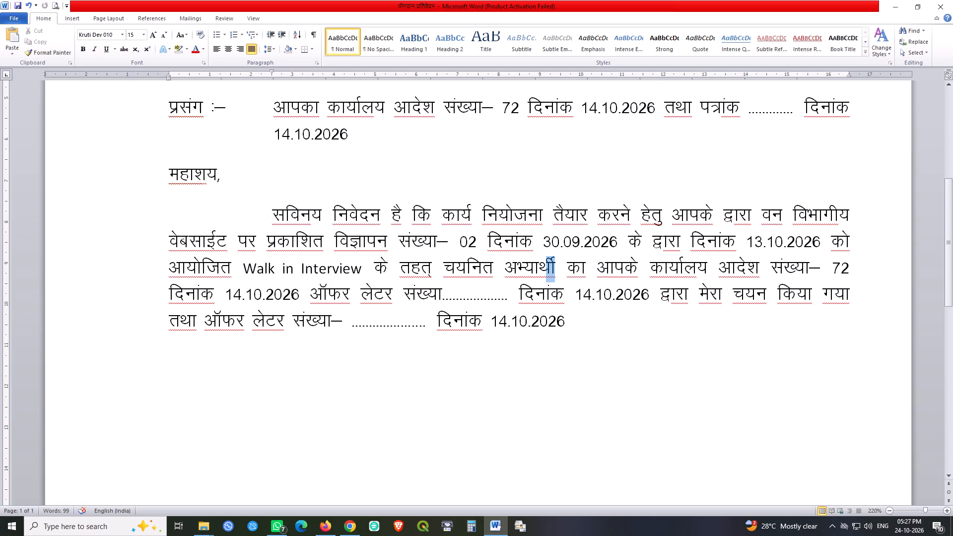
{"action": "left_click_drag", "start_coordinate": [544, 267], "coordinate": [501, 263]}
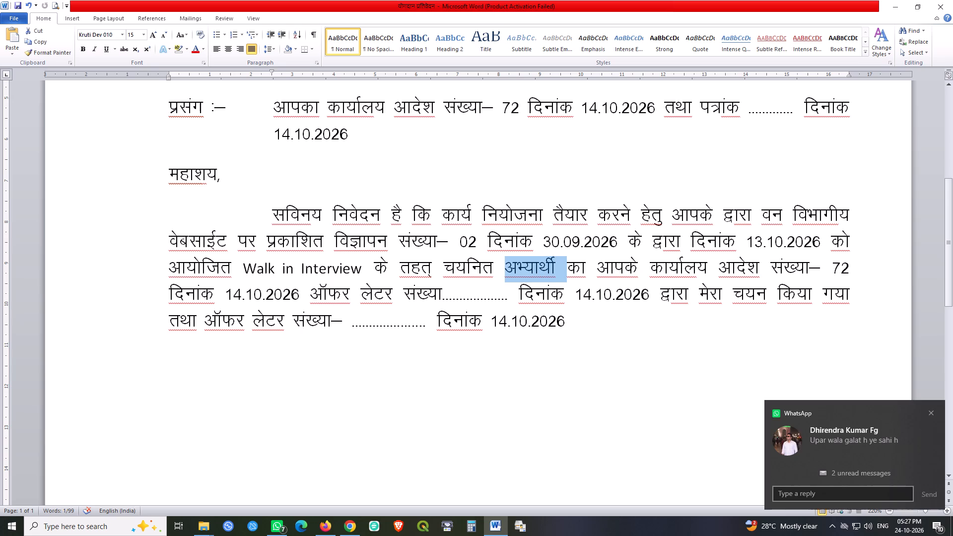
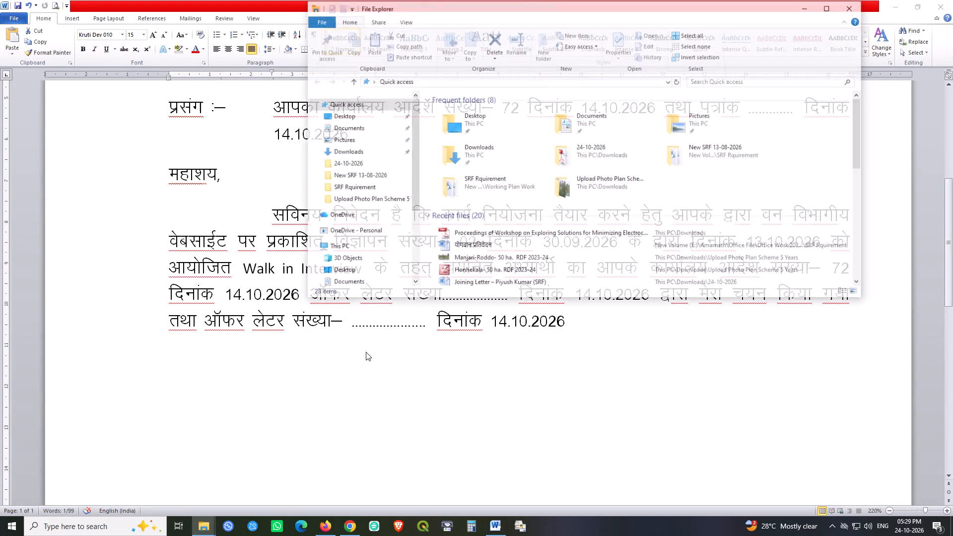
{"action": "left_click", "coordinate": [832, 5]}
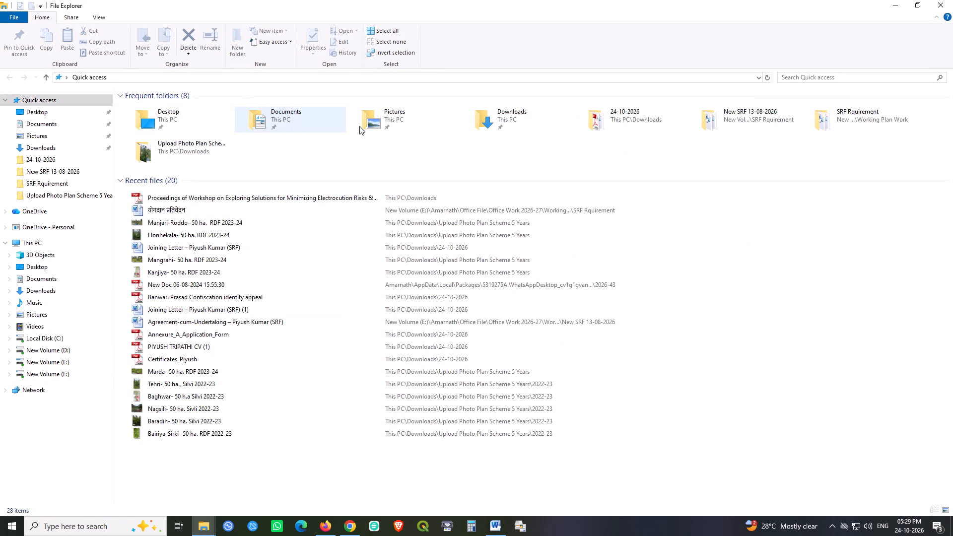
{"action": "double_click", "coordinate": [506, 121]}
{"action": "double_click", "coordinate": [135, 190]}
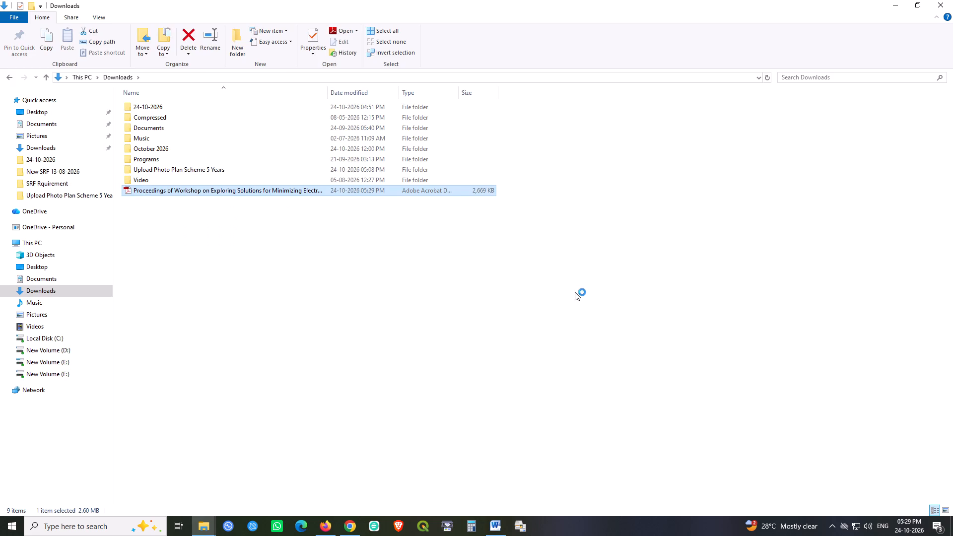
{"action": "scroll", "coordinate": [576, 312], "scroll_direction": "down", "scroll_amount": 7}
{"action": "scroll", "coordinate": [580, 316], "scroll_direction": "up", "scroll_amount": 7}
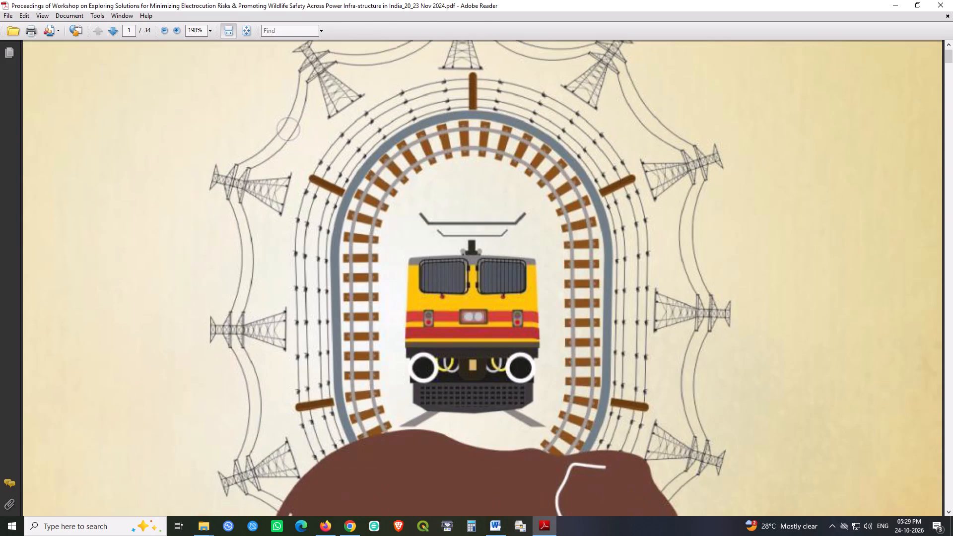
Start printing the workshop proceedings PDF and open the Brother DCP-L5510DN printer's properties.
{"action": "scroll", "coordinate": [580, 316], "scroll_direction": "up", "scroll_amount": 7}
{"action": "key", "text": "ctrl+p"}
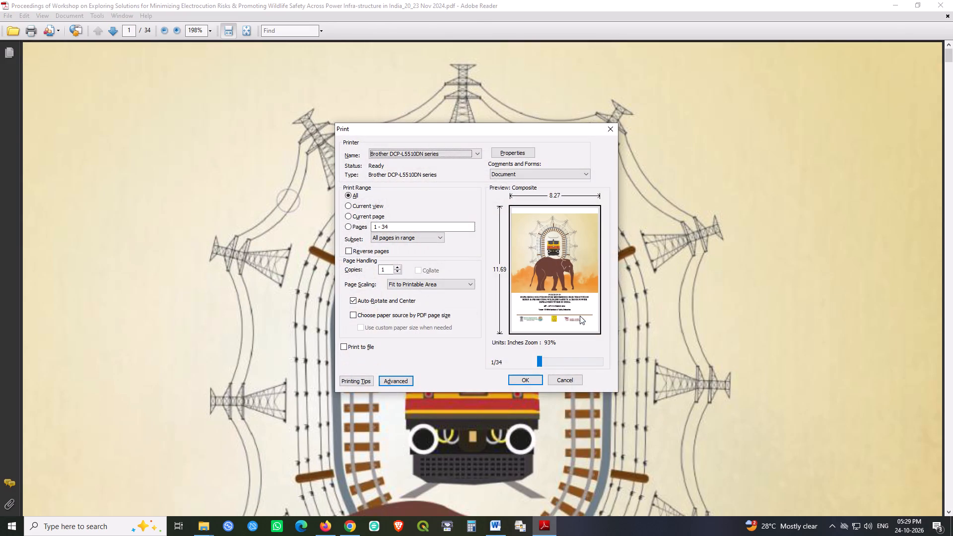
{"action": "left_click", "coordinate": [526, 152]}
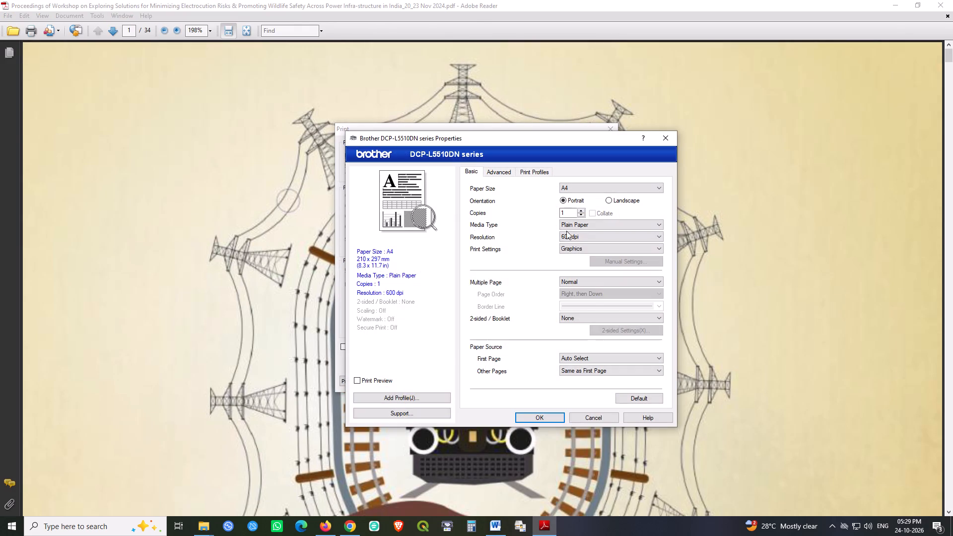
Set the Brother printer to 2-sided printing and print the workshop proceedings PDF.
{"action": "left_click", "coordinate": [587, 326]}
{"action": "left_click", "coordinate": [576, 326]}
{"action": "left_click", "coordinate": [574, 321]}
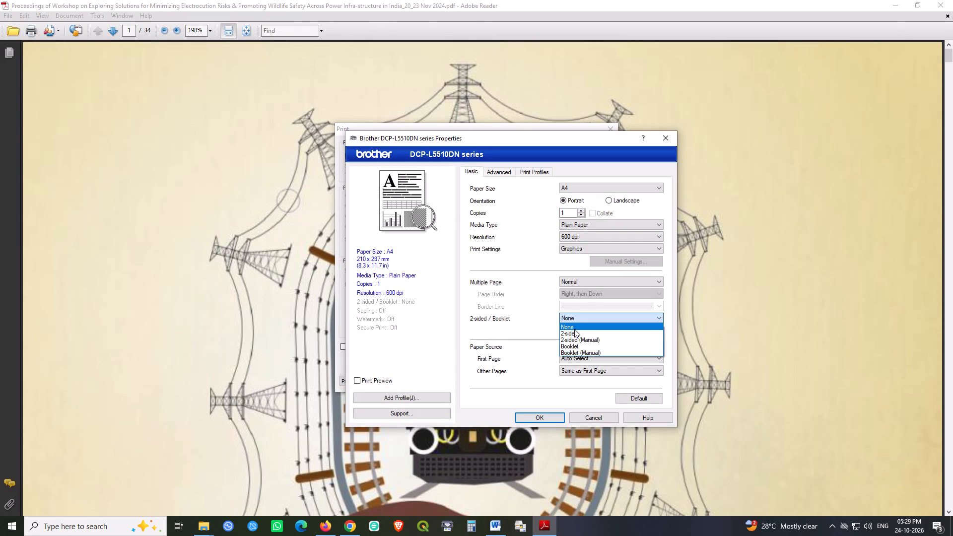
{"action": "left_click", "coordinate": [574, 331]}
{"action": "left_click", "coordinate": [538, 415]}
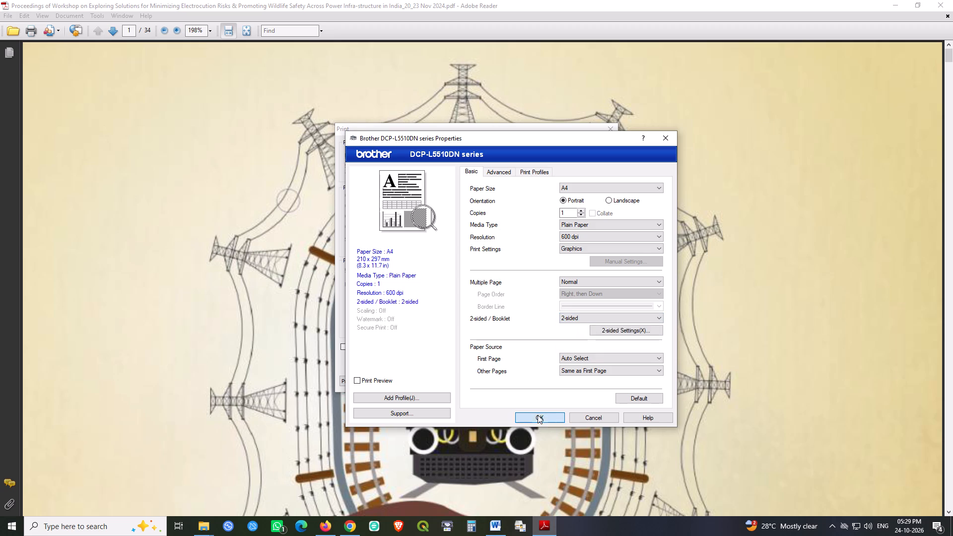
{"action": "left_click", "coordinate": [521, 383]}
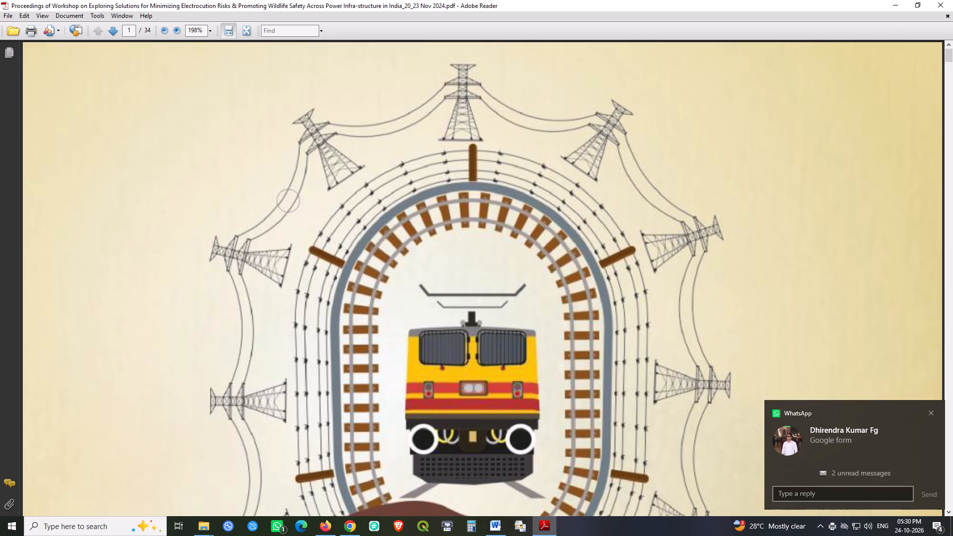
Dismiss the WhatsApp notification and close the workshop proceedings PDF.
{"action": "left_click", "coordinate": [929, 413]}
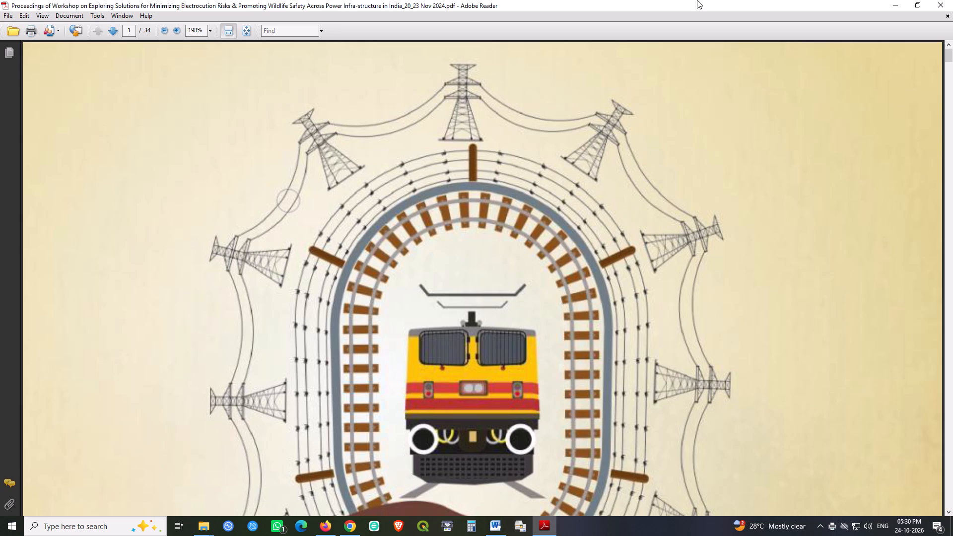
{"action": "left_click", "coordinate": [938, 0]}
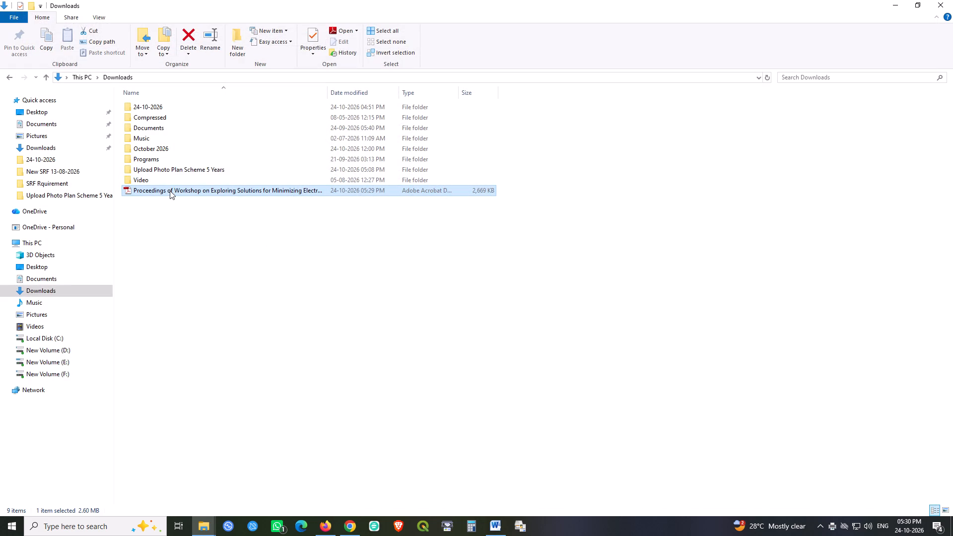
Move the workshop proceedings PDF from Downloads into the 24-10-2026 folder, close the folder window and return to the Word document.
{"action": "left_click_drag", "start_coordinate": [170, 191], "coordinate": [187, 107]}
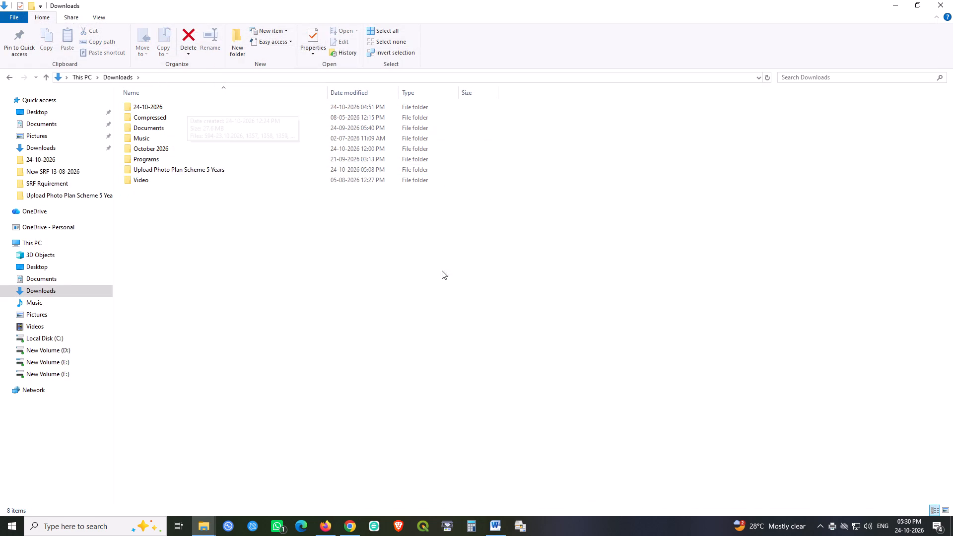
{"action": "left_click", "coordinate": [589, 292]}
{"action": "left_click", "coordinate": [952, 0]}
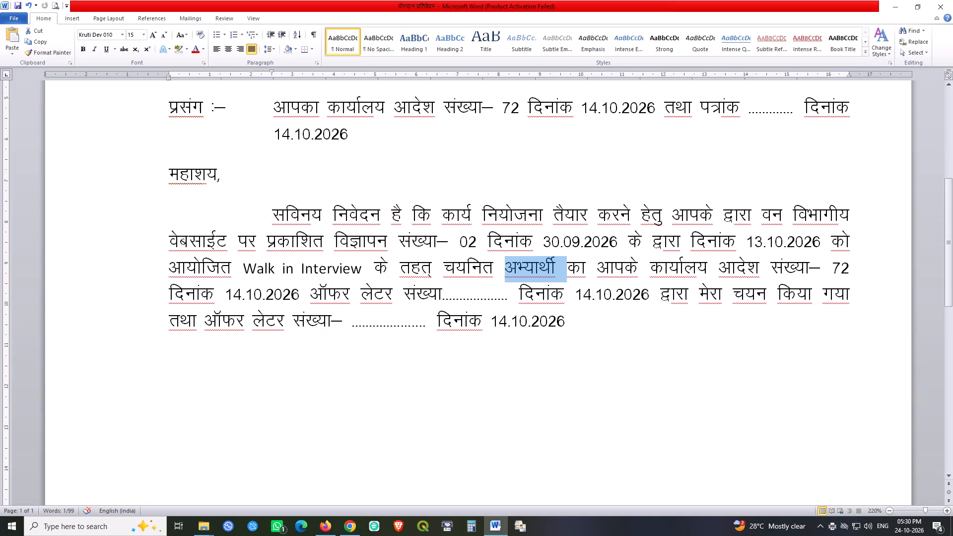
Enclose Walk in Interview in parentheses in the body paragraph, with the opening bracket in the default font.
{"action": "left_click", "coordinate": [443, 274]}
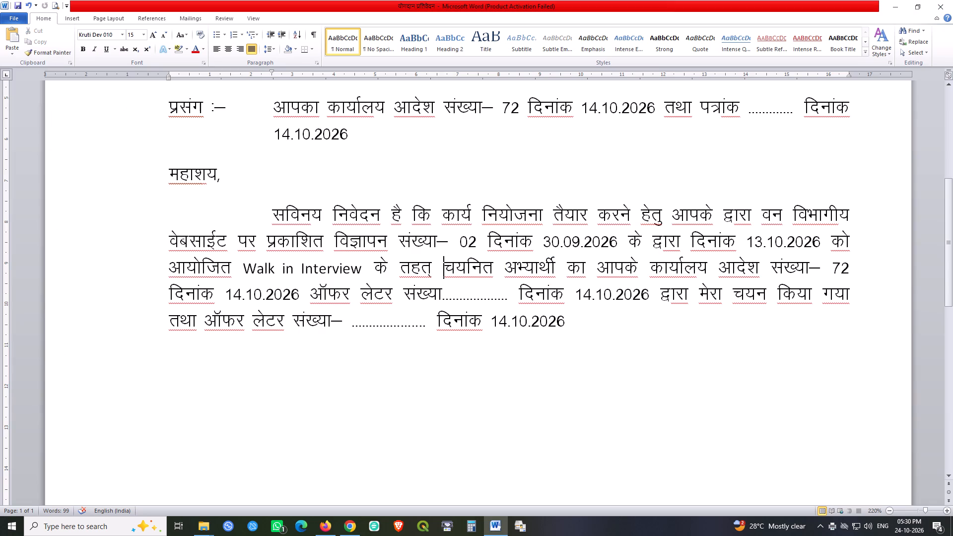
{"action": "left_click_drag", "start_coordinate": [239, 268], "coordinate": [340, 270]}
{"action": "left_click", "coordinate": [244, 268]}
{"action": "key", "text": "shift+parenleft"}
{"action": "key", "text": "shift+Left"}
{"action": "key", "text": "ctrl+space"}
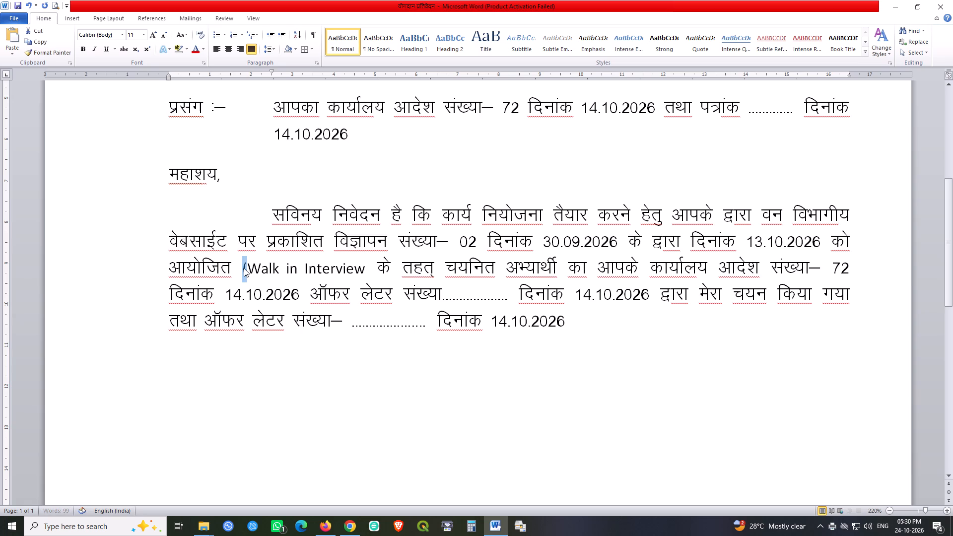
{"action": "key", "text": "Right"}
{"action": "key", "text": "Right"}
{"action": "key", "text": "Right"}
{"action": "key", "text": "Right"}
{"action": "key", "text": "Right"}
{"action": "key", "text": "Right"}
{"action": "key", "text": "Right"}
{"action": "key", "text": "Right"}
{"action": "key", "text": "Right"}
{"action": "key", "text": "Right"}
{"action": "key", "text": "Right"}
{"action": "key", "text": "Right"}
{"action": "key", "text": "Right"}
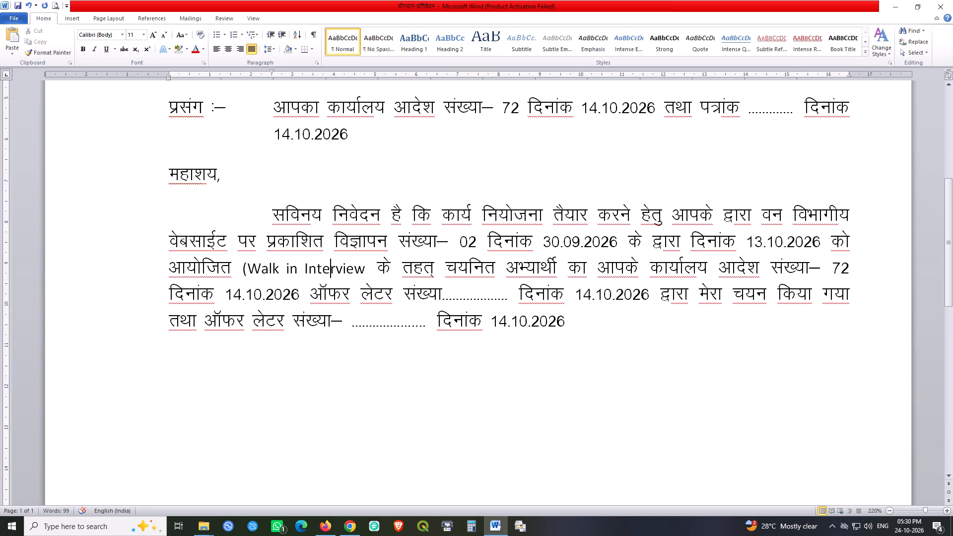
{"action": "key", "text": "Right"}
{"action": "key", "text": "Right"}
{"action": "key", "text": "Right"}
{"action": "key", "text": "Right"}
{"action": "key", "text": "Right"}
{"action": "key", "text": "Right"}
{"action": "key", "text": "Left"}
{"action": "key", "text": "shift+parenright"}
{"action": "key", "text": "Right"}
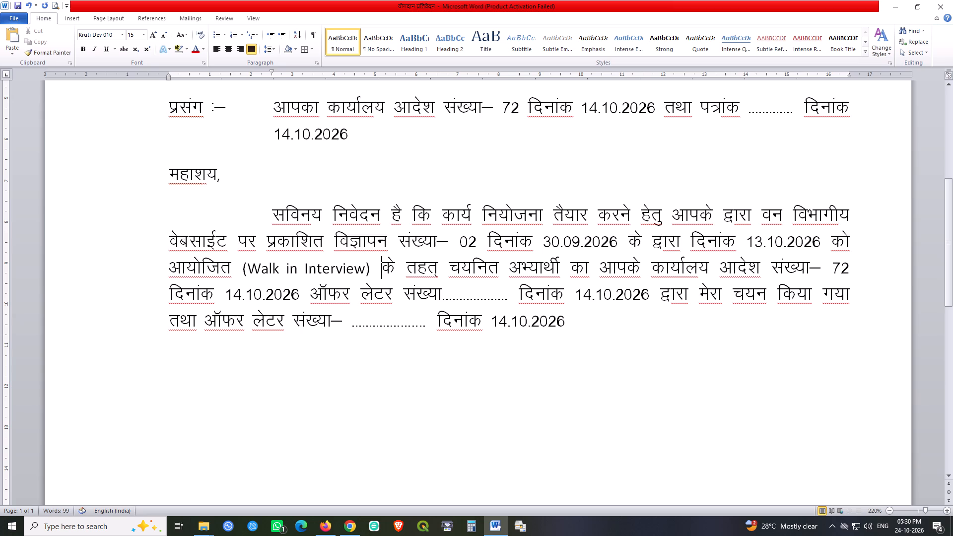
Insert साक्षात्कार and a space after (Walk in Interview) in the body paragraph.
{"action": "type", "text": "lk{kkRDkj"}
{"action": "key", "text": "BackSpace"}
{"action": "key", "text": "BackSpace"}
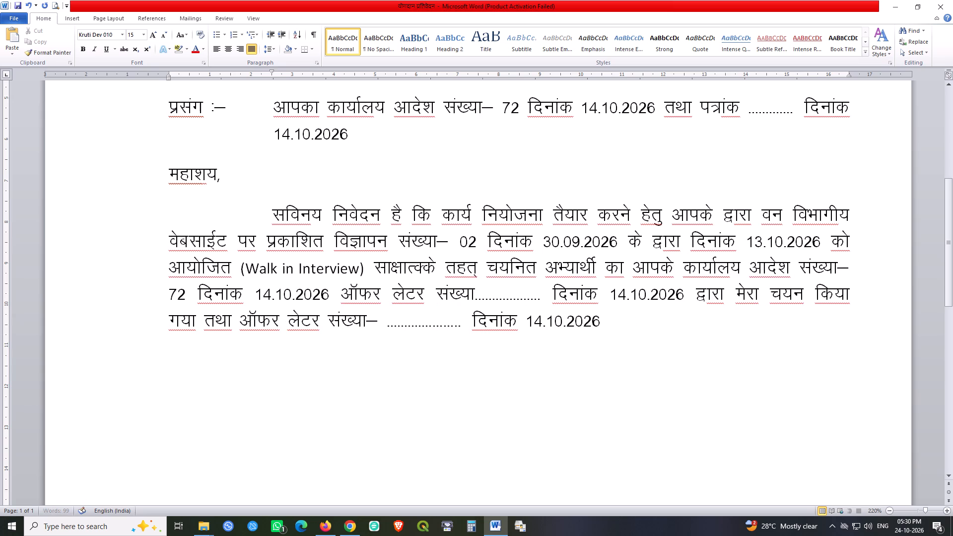
{"action": "key", "text": "BackSpace"}
{"action": "type", "text": "dkj"}
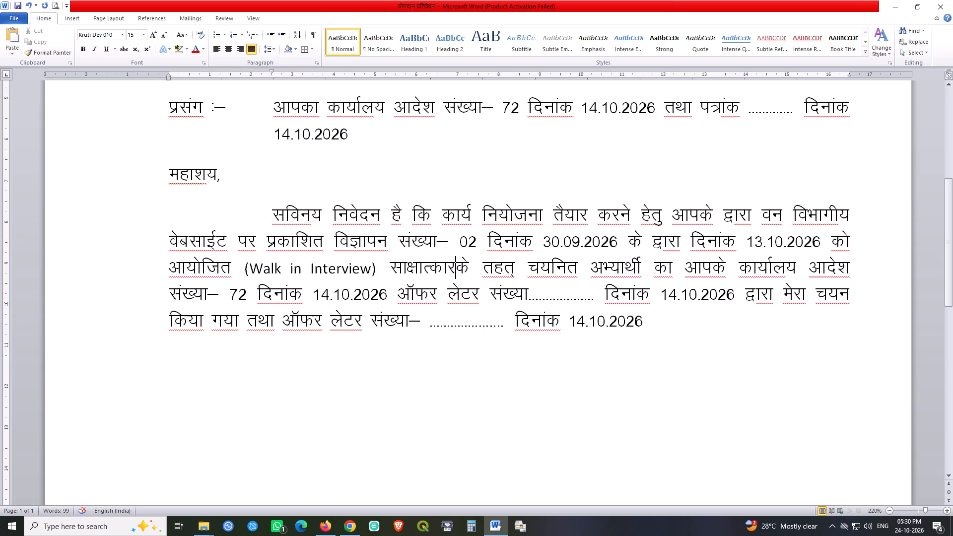
{"action": "key", "text": "space"}
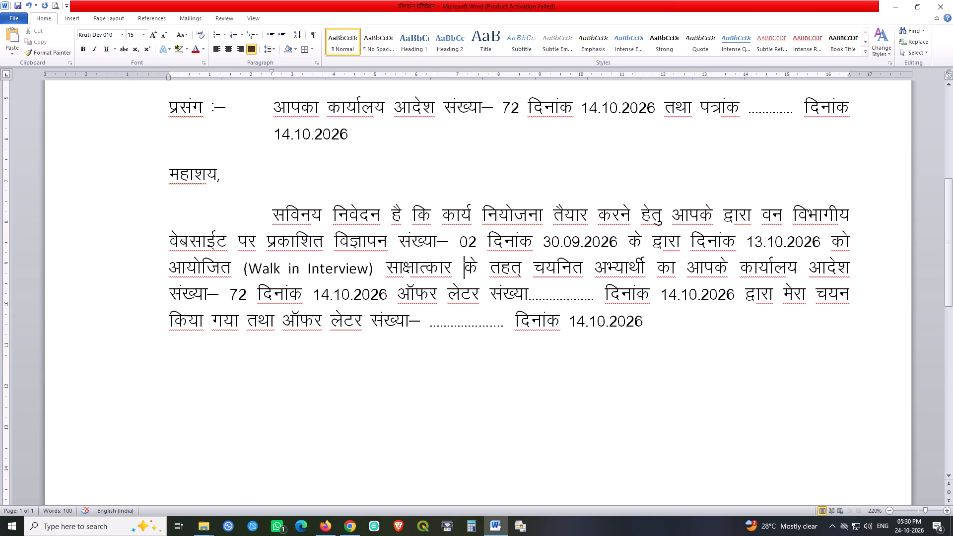
Replace के तहत् after साक्षात्कार with में.
{"action": "key", "text": "ctrl+shift+Right"}
{"action": "key", "text": "ctrl+shift+Right"}
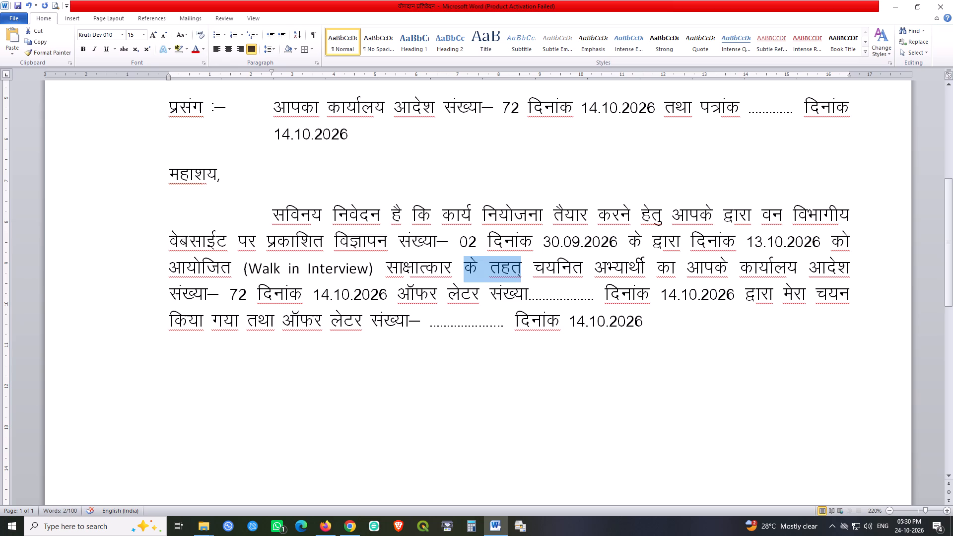
{"action": "type", "text": "esa"}
{"action": "key", "text": "Delete"}
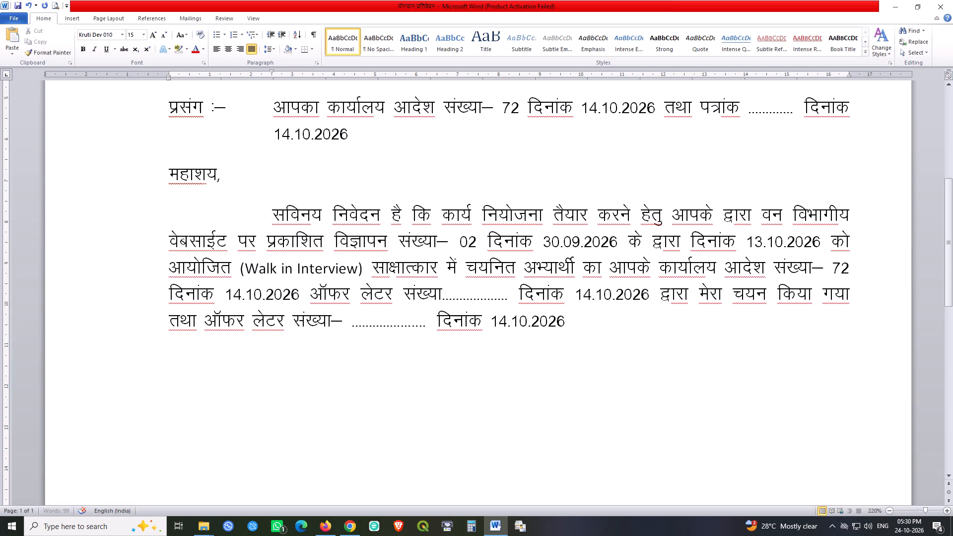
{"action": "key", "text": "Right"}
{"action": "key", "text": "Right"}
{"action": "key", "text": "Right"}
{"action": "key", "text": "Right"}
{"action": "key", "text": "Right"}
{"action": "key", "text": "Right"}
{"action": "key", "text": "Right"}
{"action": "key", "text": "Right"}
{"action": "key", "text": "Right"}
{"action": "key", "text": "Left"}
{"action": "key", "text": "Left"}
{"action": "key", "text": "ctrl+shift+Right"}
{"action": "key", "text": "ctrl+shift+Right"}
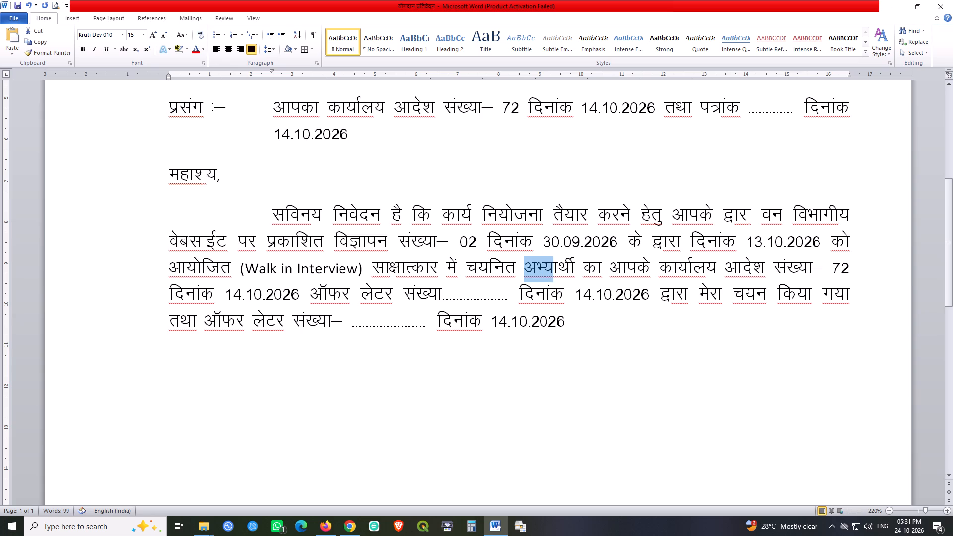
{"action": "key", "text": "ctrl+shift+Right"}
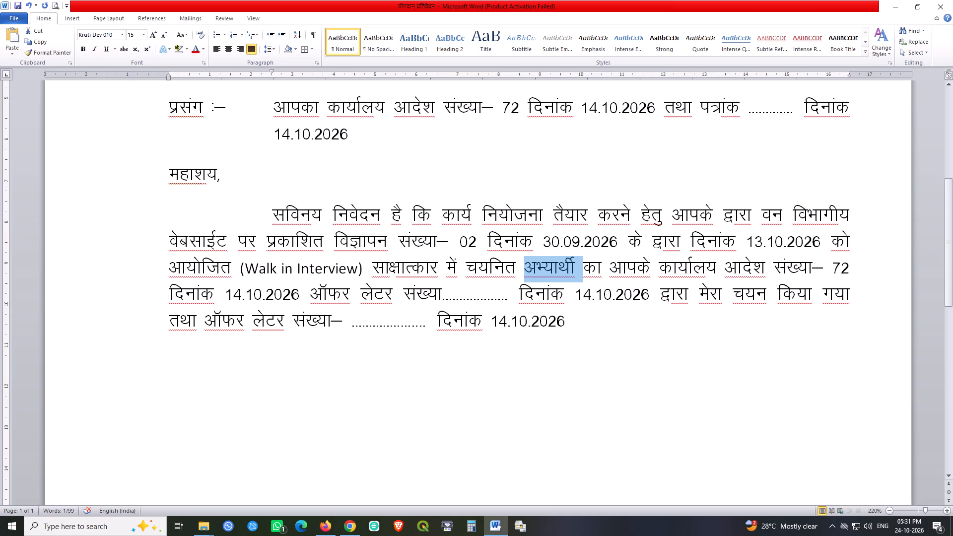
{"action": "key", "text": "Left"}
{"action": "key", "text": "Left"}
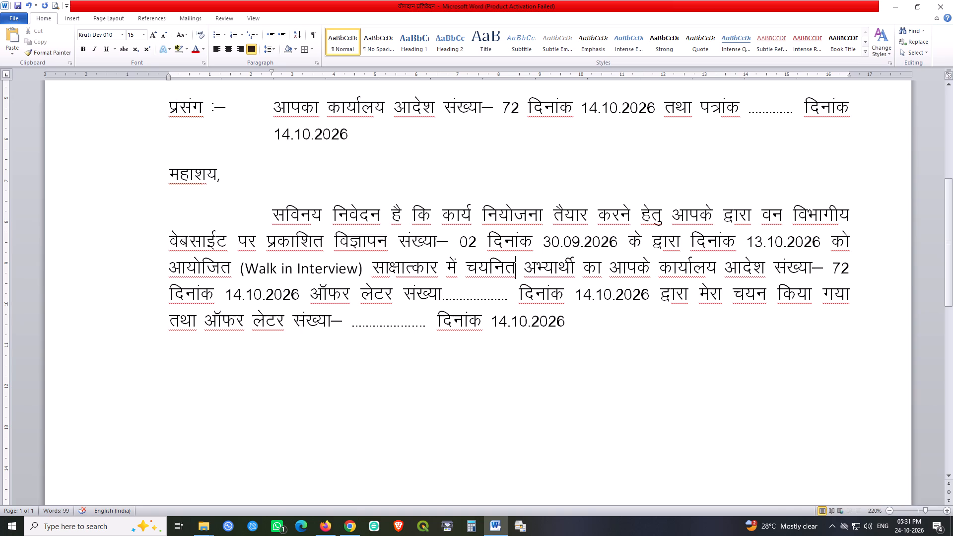
Change चयनित after साक्षात्कार में to चयन के उपरान्त् in the body paragraph.
{"action": "key", "text": "Left"}
{"action": "key", "text": "Left"}
{"action": "key", "text": "Left"}
{"action": "key", "text": "Left"}
{"action": "key", "text": "Left"}
{"action": "key", "text": "Left"}
{"action": "key", "text": "Left"}
{"action": "key", "text": "Left"}
{"action": "key", "text": "Left"}
{"action": "key", "text": "Right"}
{"action": "key", "text": "Right"}
{"action": "key", "text": "Right"}
{"action": "key", "text": "Right"}
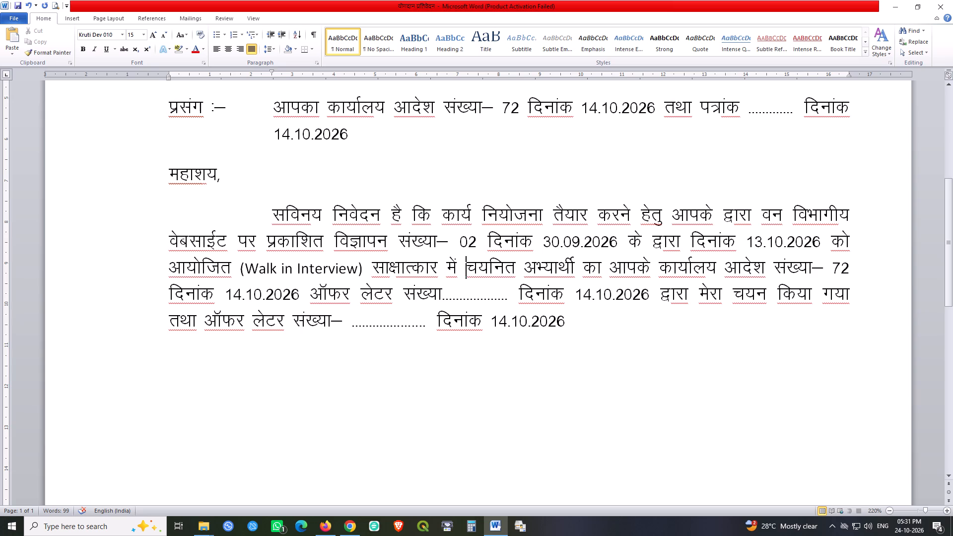
{"action": "key", "text": "Right"}
{"action": "key", "text": "Right"}
{"action": "type", "text": "u ds mijkUr~"}
{"action": "key", "text": "space"}
{"action": "key", "text": "Delete"}
{"action": "key", "text": "Delete"}
{"action": "key", "text": "Delete"}
{"action": "key", "text": "Delete"}
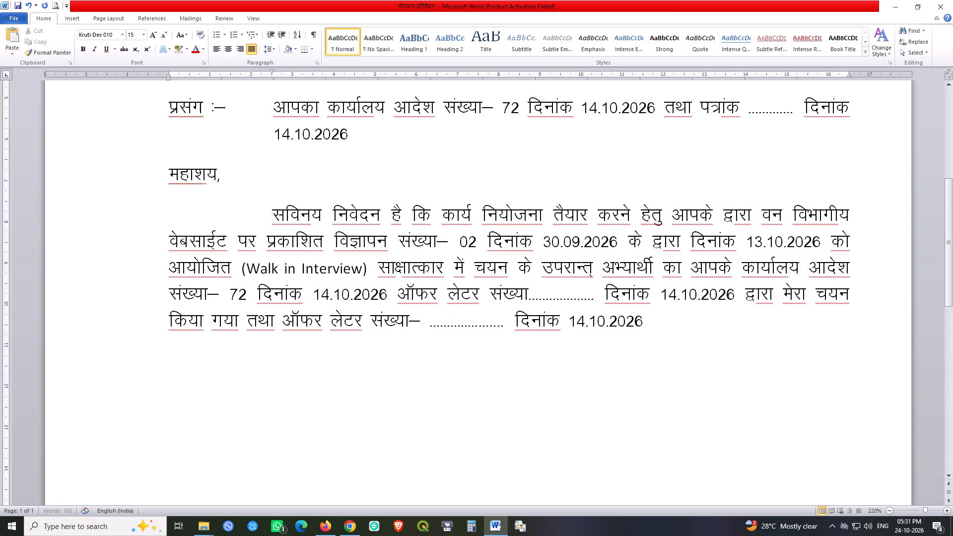
Delete अभ्यार्थी का before आपके कार्यालय आदेश in the body paragraph.
{"action": "key", "text": "shift+Right"}
{"action": "key", "text": "shift+Right"}
{"action": "key", "text": "ctrl+shift+Right"}
{"action": "key", "text": "ctrl+shift+Right"}
{"action": "key", "text": "ctrl+shift+Right"}
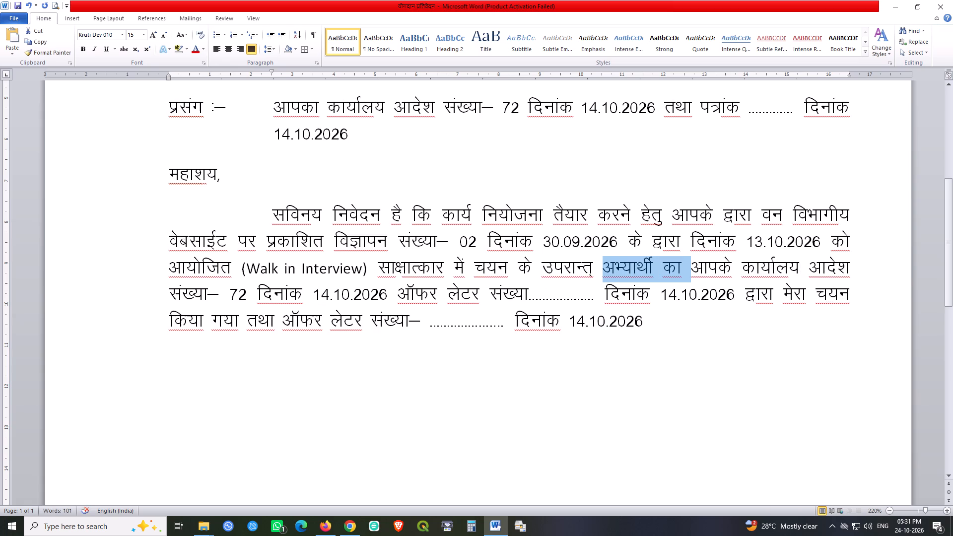
{"action": "key", "text": "Delete"}
Insert तथा and a space between the office order date 14.10.2026 and ऑफर लेटर संख्या in the body paragraph.
{"action": "key", "text": "Right"}
{"action": "key", "text": "Right"}
{"action": "key", "text": "Right"}
{"action": "key", "text": "Right"}
{"action": "key", "text": "Right"}
{"action": "key", "text": "Right"}
{"action": "key", "text": "Right"}
{"action": "key", "text": "Right"}
{"action": "key", "text": "Right"}
{"action": "key", "text": "Right"}
{"action": "key", "text": "Right"}
{"action": "key", "text": "Right"}
{"action": "key", "text": "Right"}
{"action": "key", "text": "Right"}
{"action": "key", "text": "Right"}
{"action": "key", "text": "Right"}
{"action": "key", "text": "Right"}
{"action": "key", "text": "Right"}
{"action": "key", "text": "Right"}
{"action": "key", "text": "Right"}
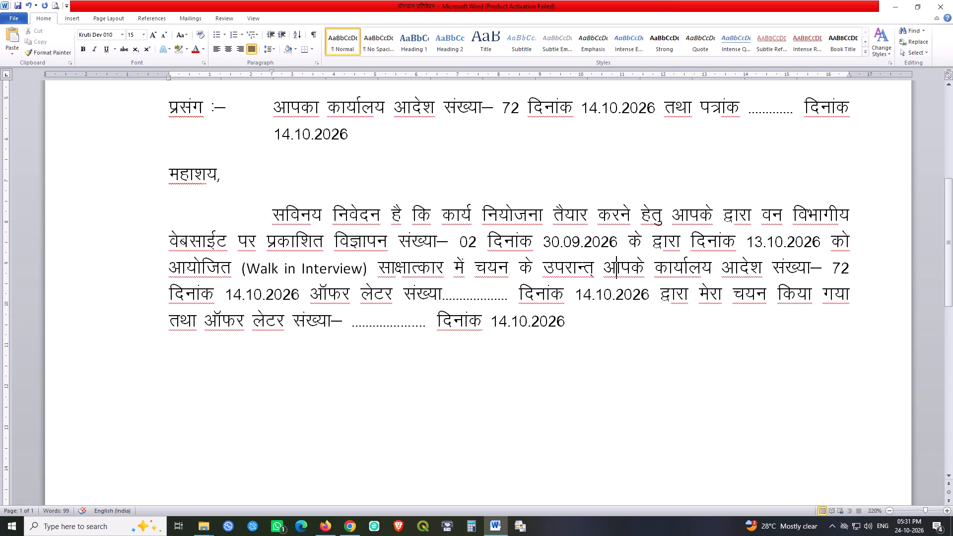
{"action": "key", "text": "Right"}
{"action": "key", "text": "Right"}
{"action": "key", "text": "Right"}
{"action": "key", "text": "Right"}
{"action": "key", "text": "Right"}
{"action": "key", "text": "Right"}
{"action": "key", "text": "Right"}
{"action": "key", "text": "Right"}
{"action": "key", "text": "Right"}
{"action": "key", "text": "Right"}
{"action": "key", "text": "Right"}
{"action": "key", "text": "Right"}
{"action": "key", "text": "Right"}
{"action": "key", "text": "Right"}
{"action": "key", "text": "Right"}
{"action": "key", "text": "Right"}
{"action": "key", "text": "Right"}
{"action": "type", "text": "rFkk"}
{"action": "key", "text": "space"}
Review the wording from the office order date through the offer letter number and its date in the body paragraph.
{"action": "key", "text": "Right"}
{"action": "key", "text": "Right"}
{"action": "key", "text": "Right"}
{"action": "key", "text": "Right"}
{"action": "key", "text": "Right"}
{"action": "key", "text": "Right"}
{"action": "key", "text": "Right"}
{"action": "key", "text": "Right"}
{"action": "key", "text": "Right"}
{"action": "key", "text": "Right"}
{"action": "key", "text": "Right"}
{"action": "key", "text": "Right"}
{"action": "key", "text": "Right"}
{"action": "key", "text": "Right"}
{"action": "key", "text": "Right"}
{"action": "key", "text": "Right"}
{"action": "key", "text": "Right"}
{"action": "key", "text": "Right"}
{"action": "key", "text": "Right"}
{"action": "key", "text": "Right"}
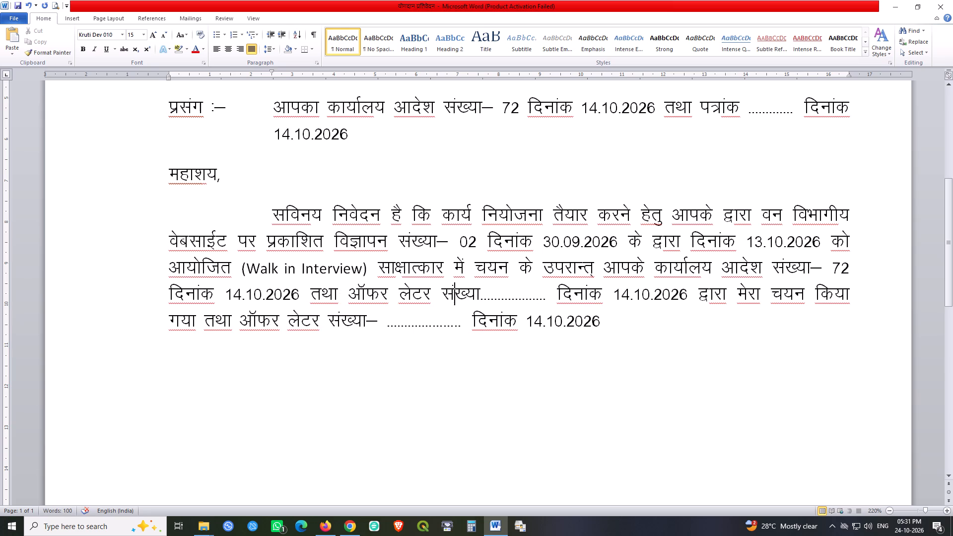
{"action": "key", "text": "Left"}
{"action": "key", "text": "Left"}
{"action": "key", "text": "Left"}
{"action": "key", "text": "Left"}
{"action": "key", "text": "Left"}
{"action": "key", "text": "Left"}
{"action": "key", "text": "Left"}
{"action": "key", "text": "Left"}
{"action": "key", "text": "Left"}
{"action": "key", "text": "Left"}
{"action": "key", "text": "Left"}
{"action": "key", "text": "Left"}
{"action": "key", "text": "Left"}
{"action": "key", "text": "Left"}
{"action": "key", "text": "Left"}
{"action": "key", "text": "Left"}
{"action": "key", "text": "Left"}
{"action": "key", "text": "Left"}
{"action": "key", "text": "Left"}
{"action": "key", "text": "Left"}
{"action": "key", "text": "Right"}
{"action": "key", "text": "Right"}
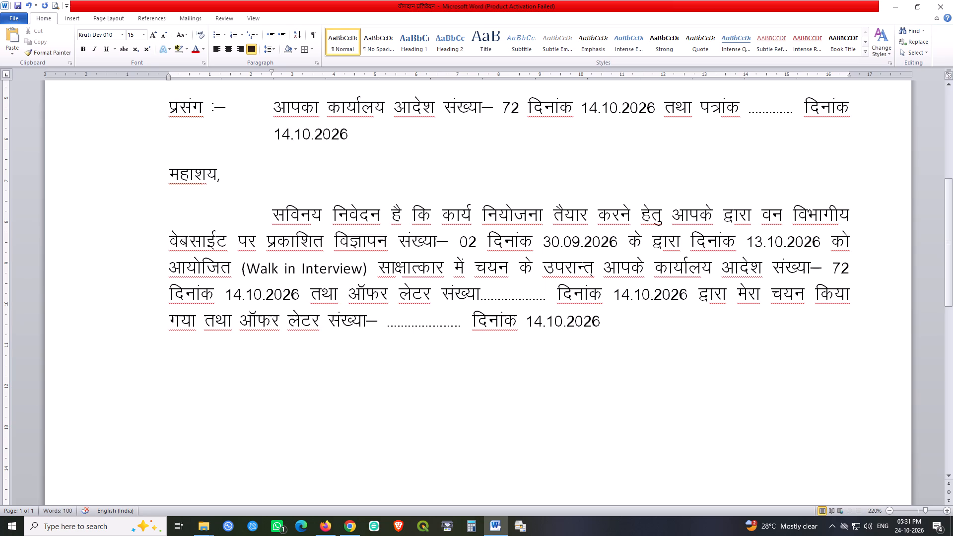
Save the joining report document.
{"action": "key", "text": "ctrl+s"}
{"action": "key", "text": "ctrl+s"}
{"action": "key", "text": "ctrl+s"}
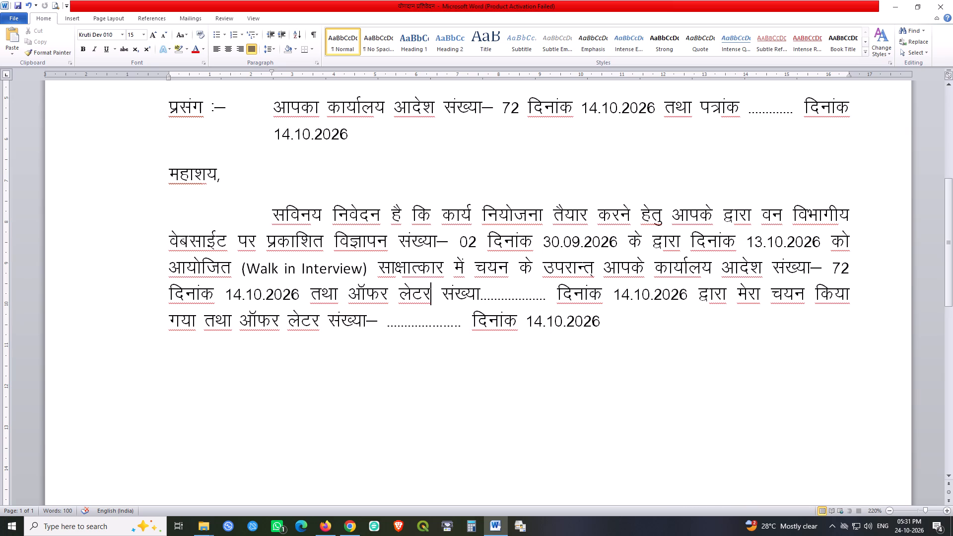
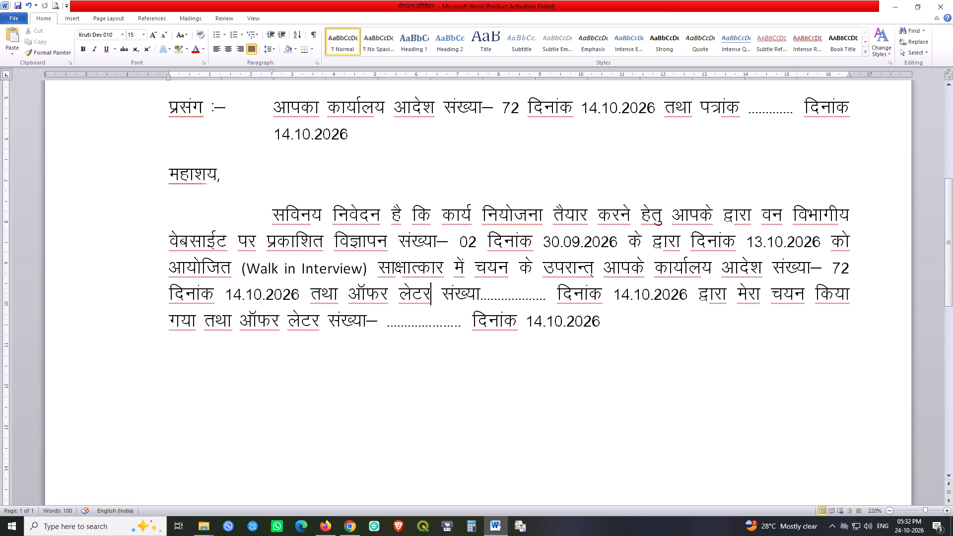
Delete the repeated तथा ऑफर लेटर संख्या wording and its date 14.10.2026 from the end of the body paragraph.
{"action": "left_click_drag", "start_coordinate": [208, 323], "coordinate": [562, 322]}
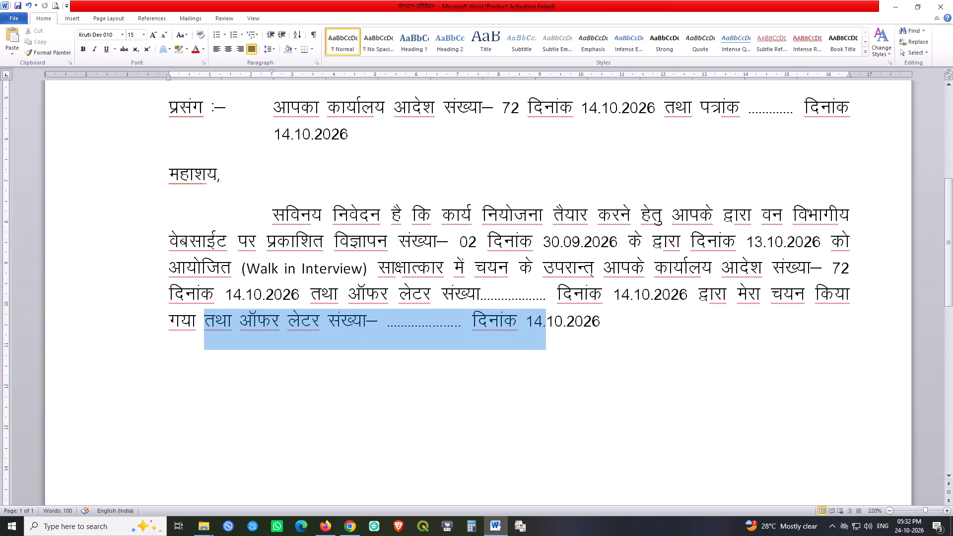
{"action": "left_click_drag", "start_coordinate": [562, 322], "coordinate": [600, 323]}
{"action": "key", "text": "Delete"}
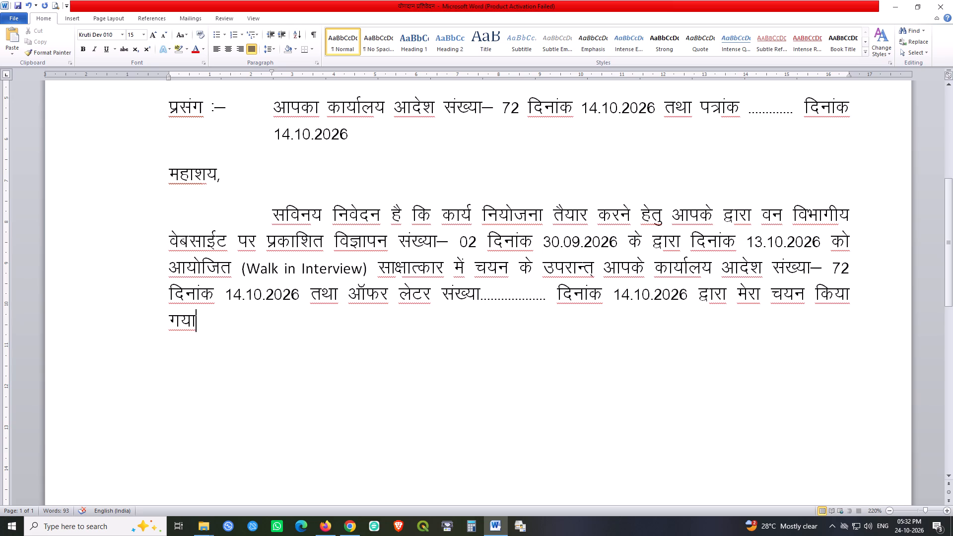
Replace किया गया at the end of the body paragraph with की सूचना प्राप्त हुई है.
{"action": "left_click_drag", "start_coordinate": [814, 297], "coordinate": [845, 317]}
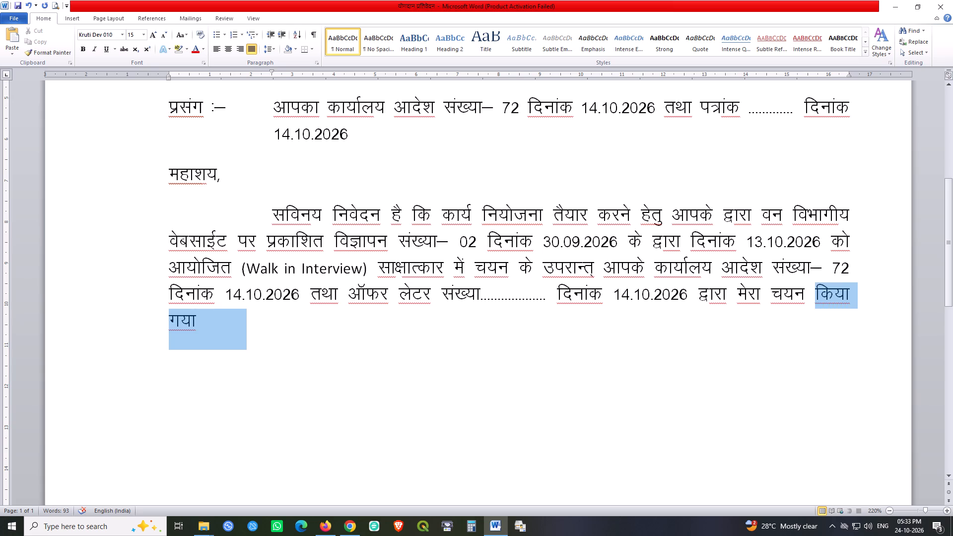
{"action": "left_click_drag", "start_coordinate": [845, 317], "coordinate": [196, 330]}
{"action": "type", "text": "dk"}
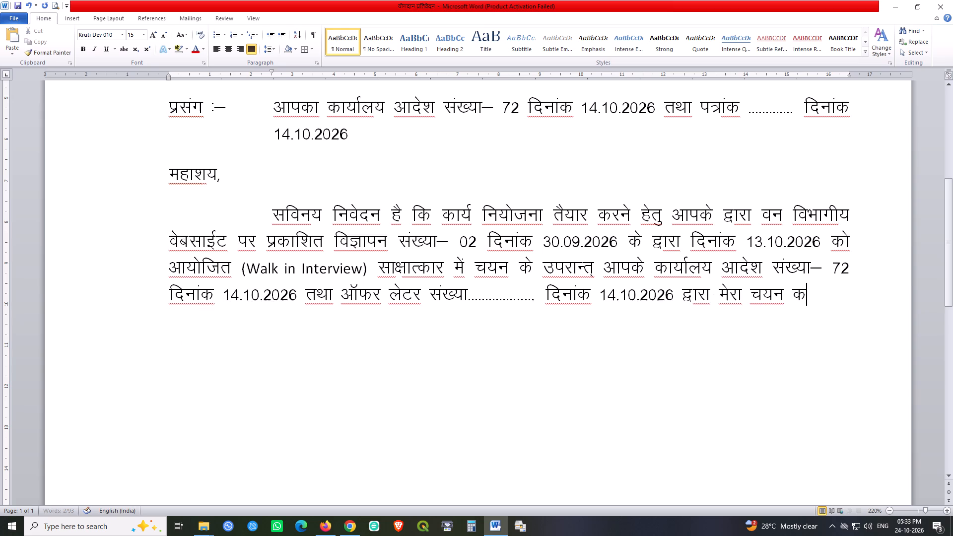
{"action": "key", "text": "space"}
{"action": "key", "text": "BackSpace"}
{"action": "key", "text": "BackSpace"}
{"action": "type", "text": "h lwpuk iz"}
{"action": "key", "text": "BackSpace"}
{"action": "key", "text": "BackSpace"}
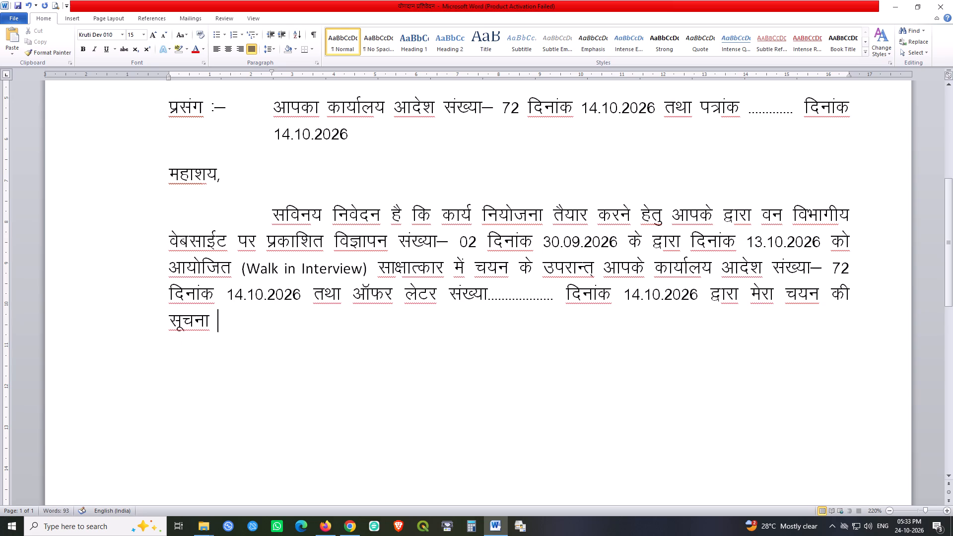
{"action": "type", "text": "izkIr gqvb"}
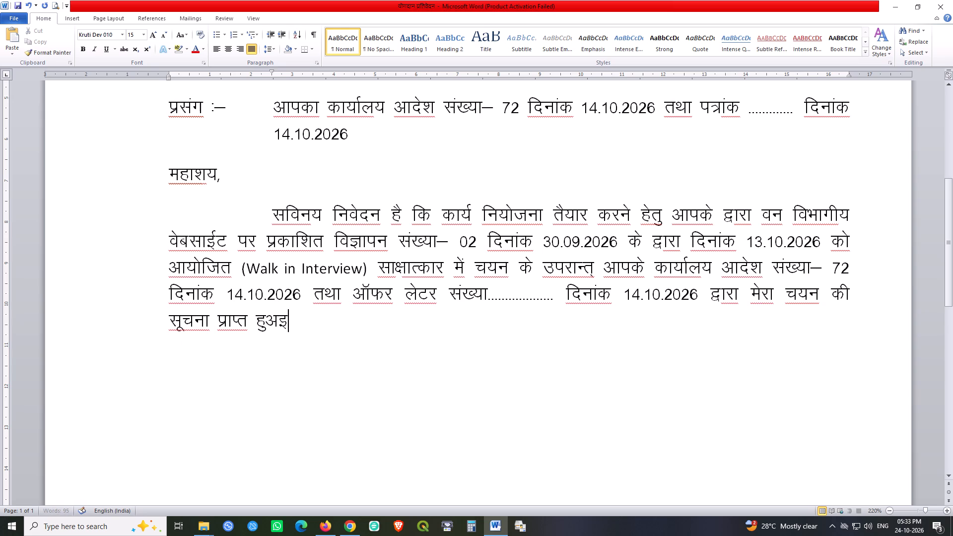
{"action": "key", "text": "BackSpace"}
{"action": "key", "text": "BackSpace"}
{"action": "type", "text": "bZ gS"}
Continue the body paragraph with , जिसके उपरान्त् दिनांक 24.10.2026 के पूर्वाहन् में.
{"action": "type", "text": "] ftlds mijkU"}
{"action": "key", "text": "BackSpace"}
{"action": "type", "text": "Ur~ fnukad"}
{"action": "key", "text": "space"}
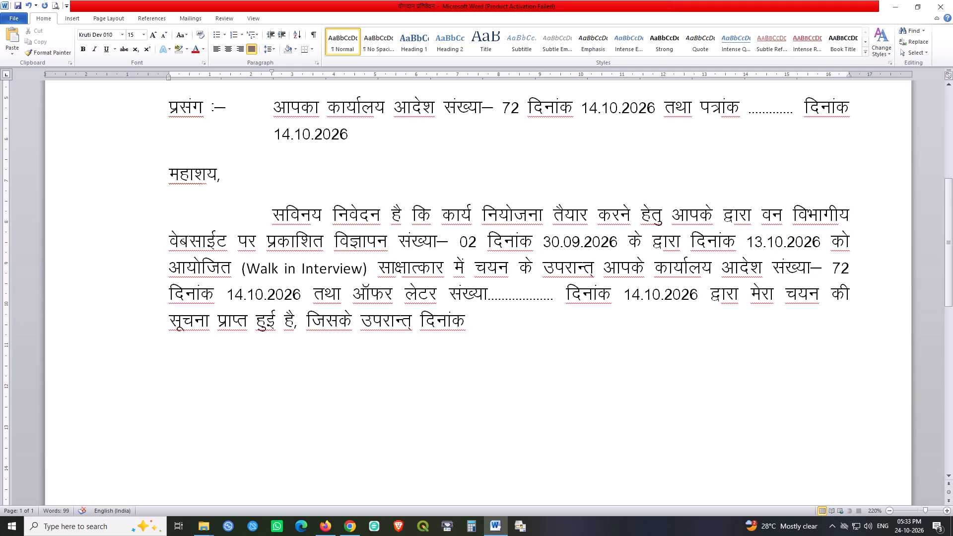
{"action": "type", "text": "24-10-2026"}
{"action": "key", "text": "space"}
{"action": "type", "text": "ds vijk"}
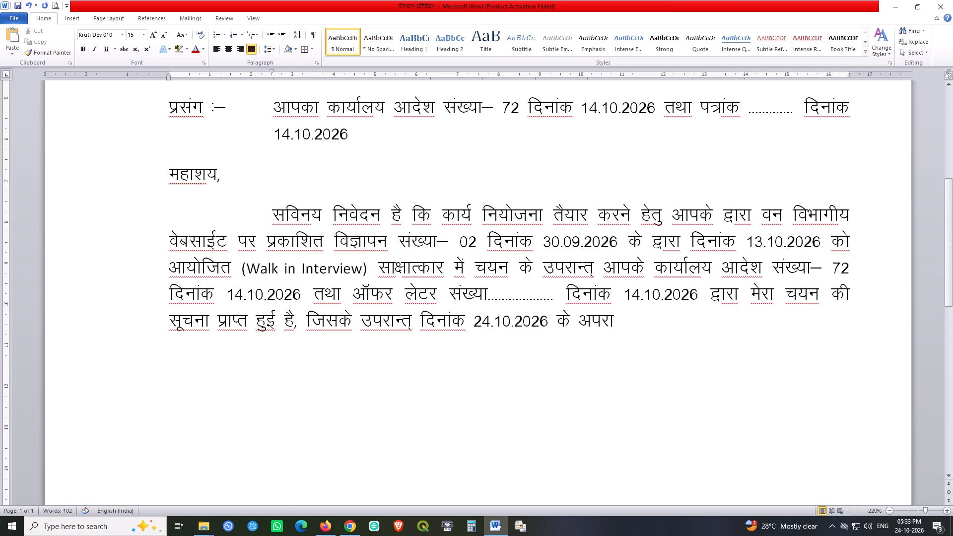
{"action": "key", "text": "BackSpace"}
{"action": "key", "text": "BackSpace"}
{"action": "key", "text": "BackSpace"}
{"action": "key", "text": "BackSpace"}
{"action": "type", "text": "iwokZgu~ esa"}
Complete the body paragraph's sentence with मै अपना योगादन समर्पित कर रहा हूँ।.
{"action": "key", "text": "space"}
{"action": "type", "text": "eSA vi"}
{"action": "key", "text": "BackSpace"}
{"action": "key", "text": "BackSpace"}
{"action": "key", "text": "BackSpace"}
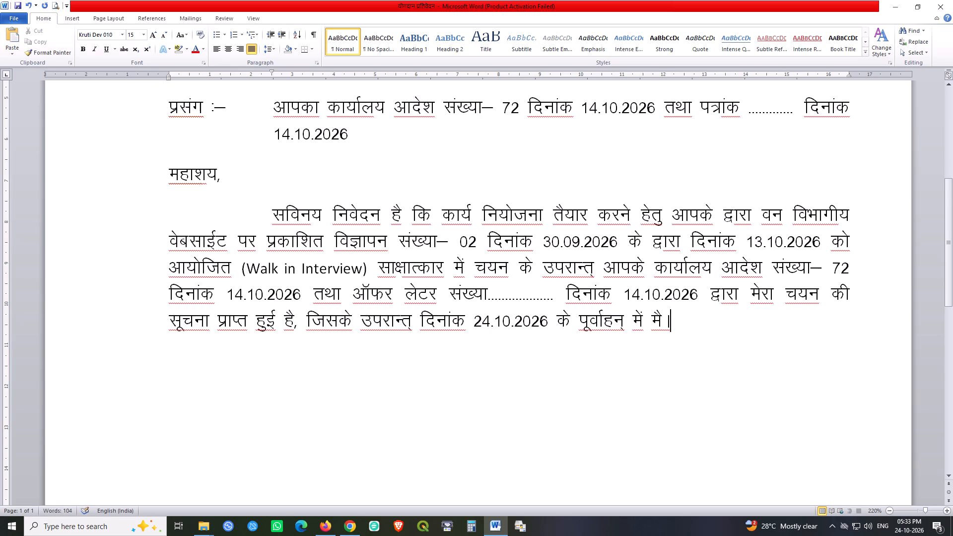
{"action": "key", "text": "BackSpace"}
{"action": "type", "text": "vi"}
{"action": "key", "text": "BackSpace"}
{"action": "key", "text": "BackSpace"}
{"action": "key", "text": "space"}
{"action": "type", "text": "viuk ;ksxknu lefiZr dj jgk g"}
{"action": "key", "text": "BackSpace"}
{"action": "key", "text": "BackSpace"}
{"action": "key", "text": "space"}
{"action": "type", "text": "gw"}
{"action": "key", "text": "alt+0"}
{"action": "key", "text": "alt+1"}
{"action": "key", "text": "alt+6"}
{"action": "key", "text": "alt+1"}
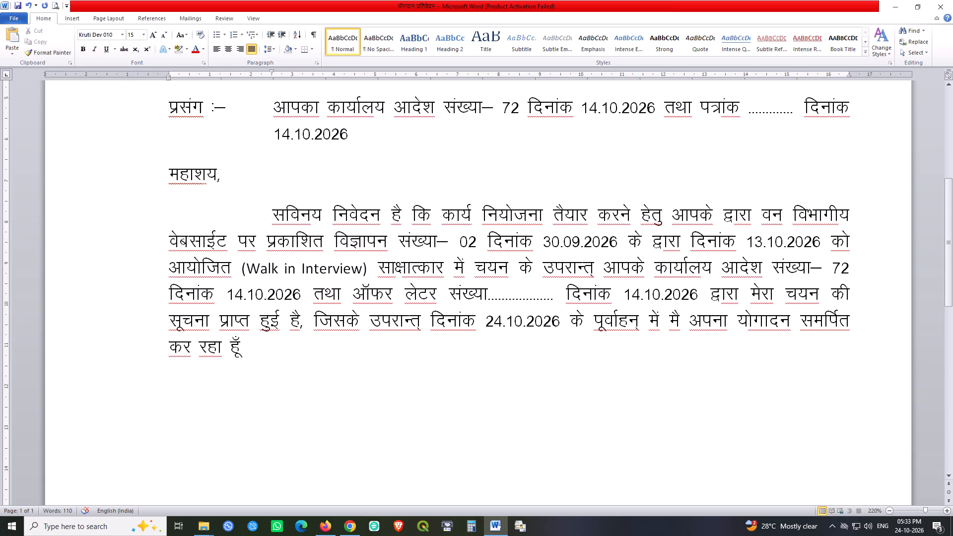
{"action": "key", "text": "shift+a"}
{"action": "left_click", "coordinate": [237, 339]}
{"action": "left_click", "coordinate": [250, 346]}
Save the joining report document.
{"action": "key", "text": "ctrl+s"}
{"action": "key", "text": "ctrl+s"}
{"action": "key", "text": "ctrl+s"}
{"action": "key", "text": "ctrl+s"}
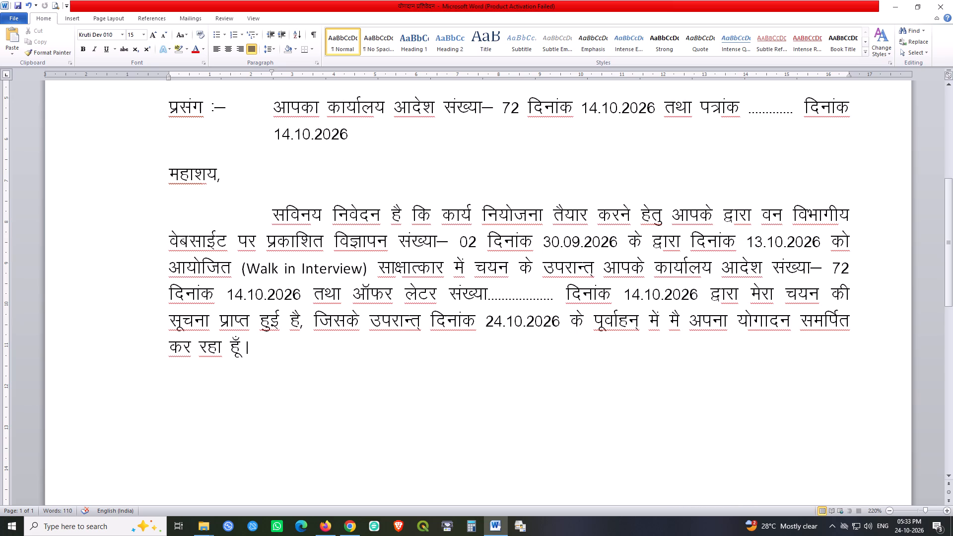
{"action": "key", "text": "ctrl+s"}
{"action": "key", "text": "ctrl+s"}
{"action": "key", "text": "ctrl+s"}
{"action": "key", "text": "ctrl+s"}
{"action": "key", "text": "ctrl+s"}
{"action": "key", "text": "ctrl+s"}
{"action": "key", "text": "ctrl+s"}
{"action": "key", "text": "ctrl+s"}
Add a new closing paragraph reading अतः श्रीमान् से आग्रह है कि मेरा योगदान स्वीकार करने की कृपा की जाय।.
{"action": "key", "text": "Return"}
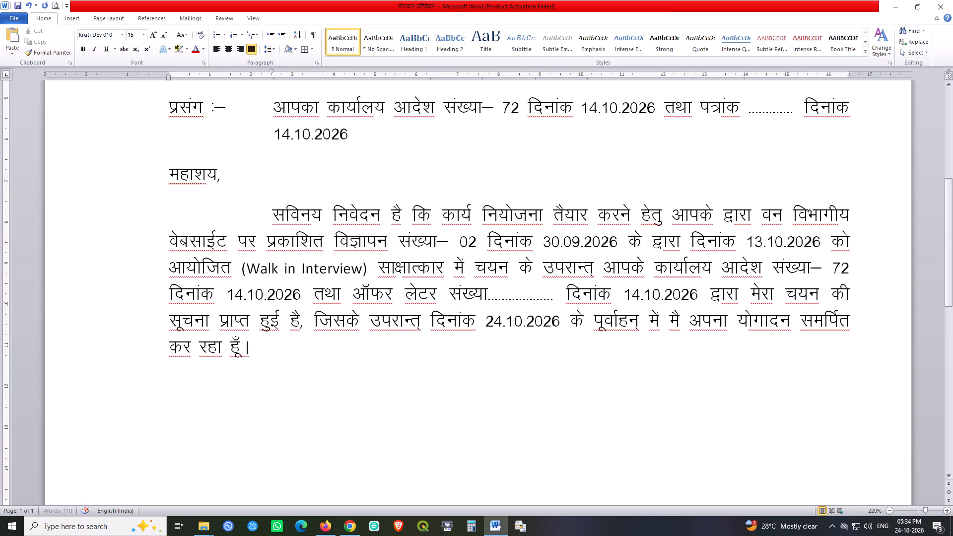
{"action": "type", "text": "vr% Jheku~ ls vkxz"}
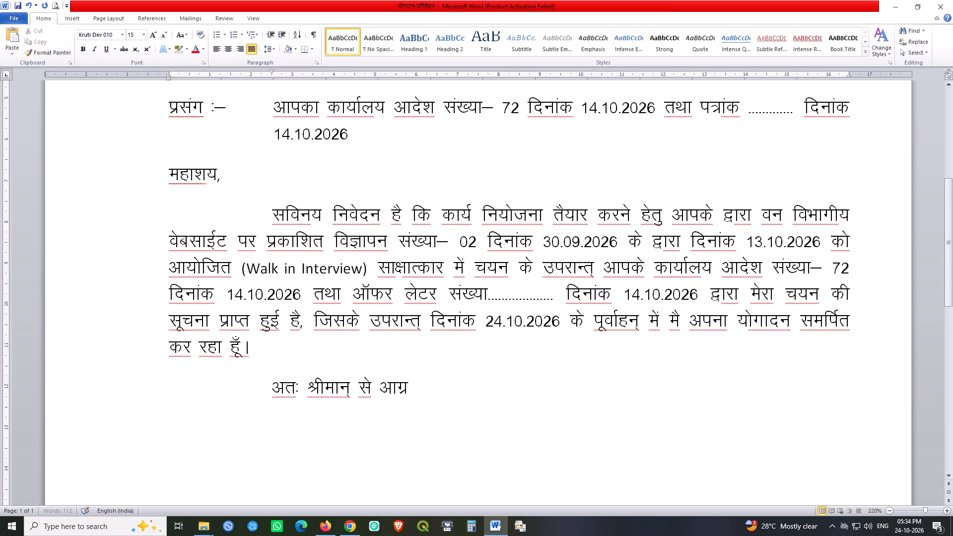
{"action": "type", "text": "g gS fe"}
{"action": "key", "text": "space"}
{"action": "key", "text": "BackSpace"}
{"action": "key", "text": "BackSpace"}
{"action": "type", "text": "d esjk ;ksxnku"}
{"action": "key", "text": "space"}
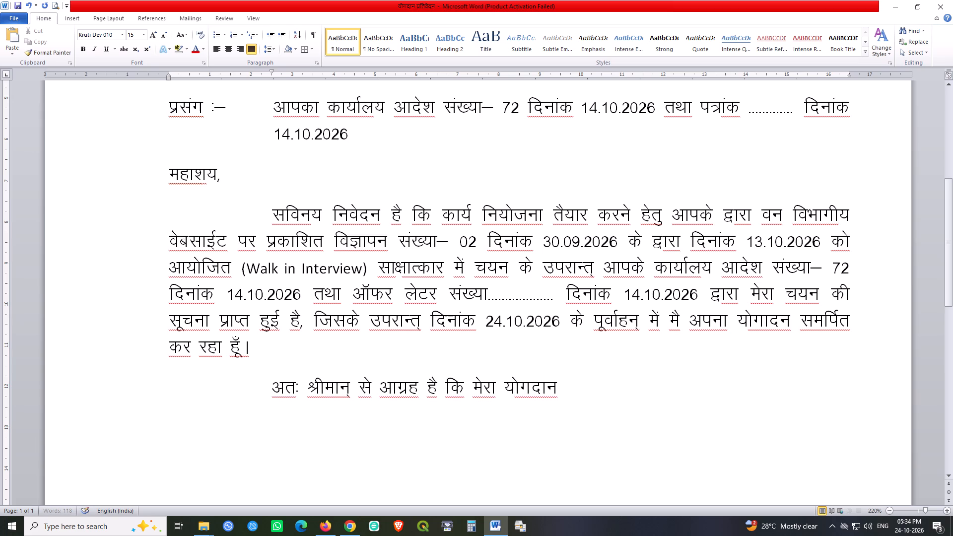
{"action": "type", "text": "LOdk"}
{"action": "key", "text": "BackSpace"}
{"action": "key", "text": "BackSpace"}
{"action": "type", "text": "khdkj djus dh d`ik dj"}
{"action": "key", "text": "BackSpace"}
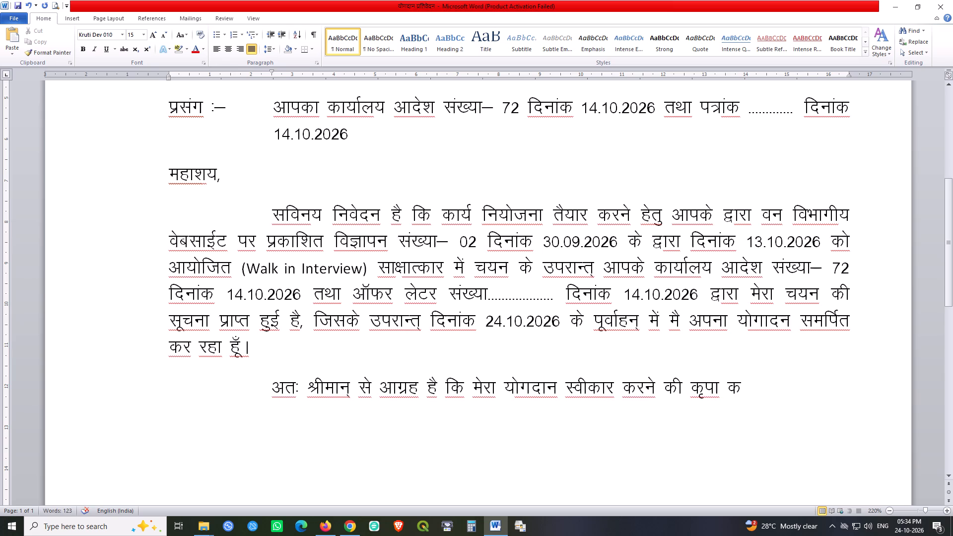
{"action": "type", "text": "h tk;A"}
{"action": "key", "text": "space"}
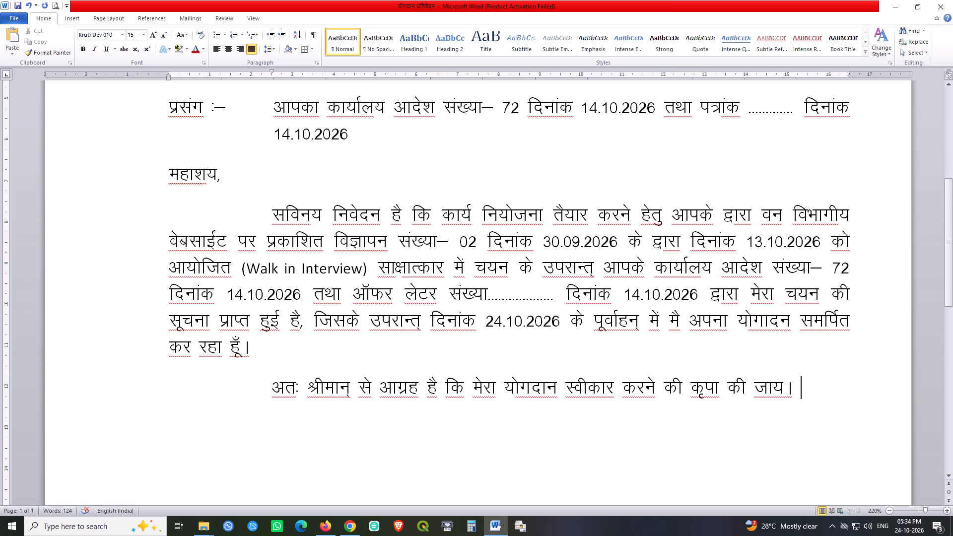
Replace आग्रह with अनुरोध in the closing request paragraph.
{"action": "left_click_drag", "start_coordinate": [384, 388], "coordinate": [417, 392]}
{"action": "type", "text": "vuqjks/k"}
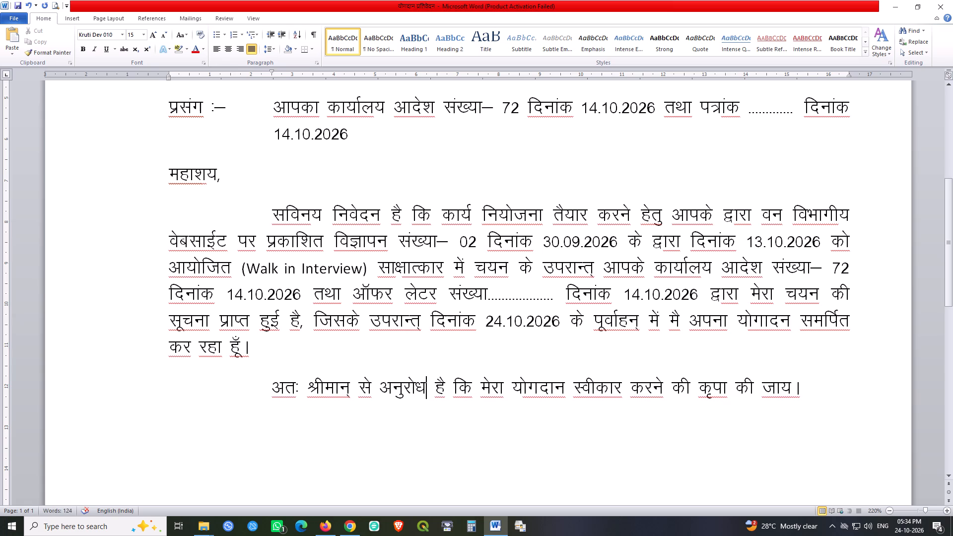
Check the wording of the closing request paragraph and save the joining report document.
{"action": "left_click", "coordinate": [630, 389]}
{"action": "left_click", "coordinate": [732, 396]}
{"action": "left_click", "coordinate": [640, 387]}
{"action": "left_click", "coordinate": [669, 387]}
{"action": "left_click", "coordinate": [800, 380]}
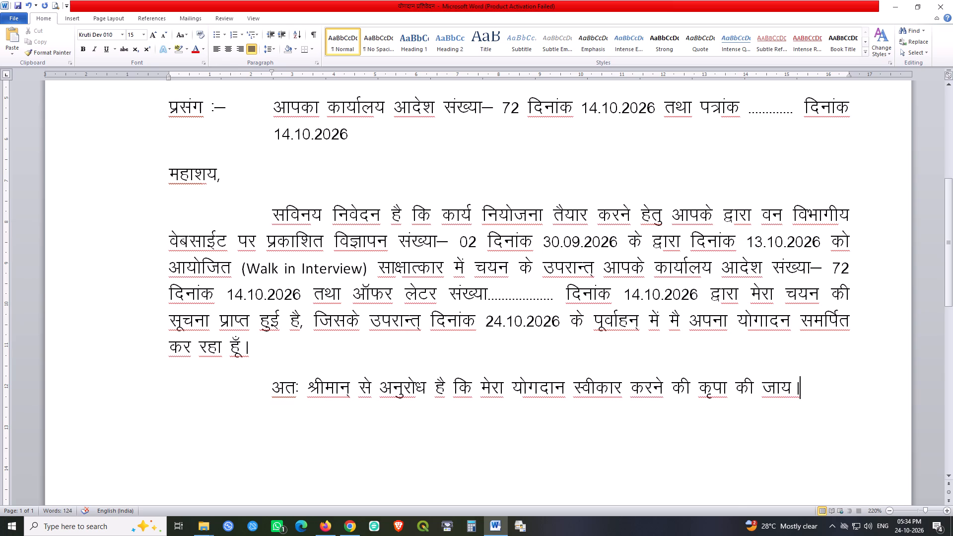
{"action": "key", "text": "ctrl+s"}
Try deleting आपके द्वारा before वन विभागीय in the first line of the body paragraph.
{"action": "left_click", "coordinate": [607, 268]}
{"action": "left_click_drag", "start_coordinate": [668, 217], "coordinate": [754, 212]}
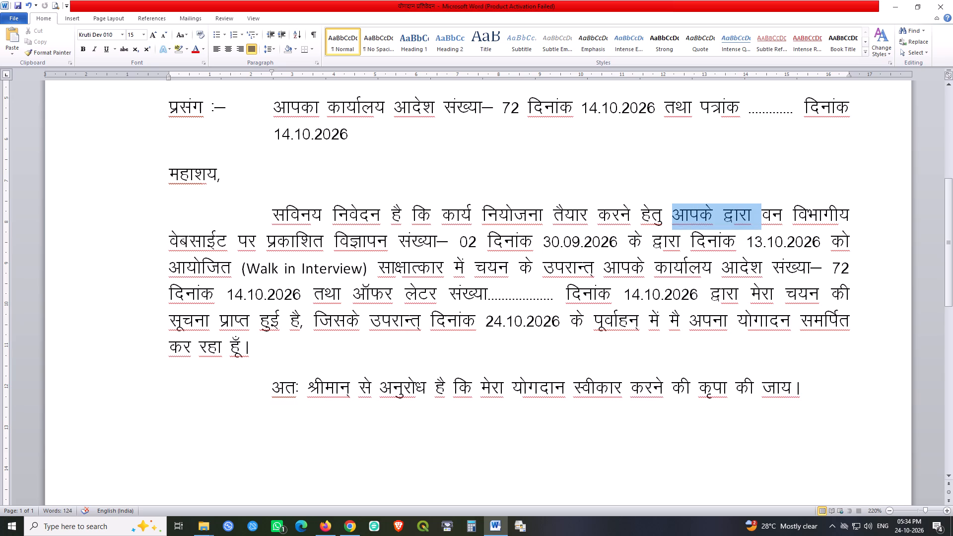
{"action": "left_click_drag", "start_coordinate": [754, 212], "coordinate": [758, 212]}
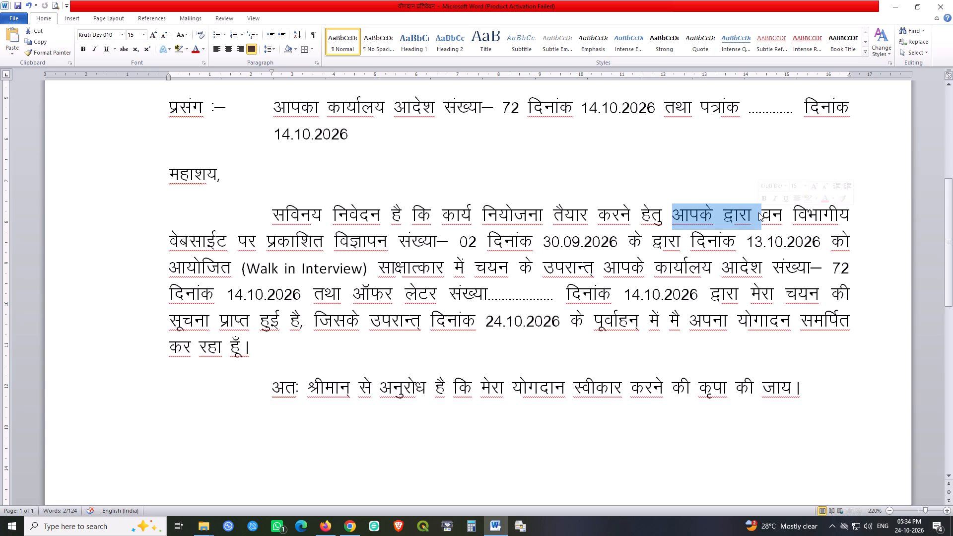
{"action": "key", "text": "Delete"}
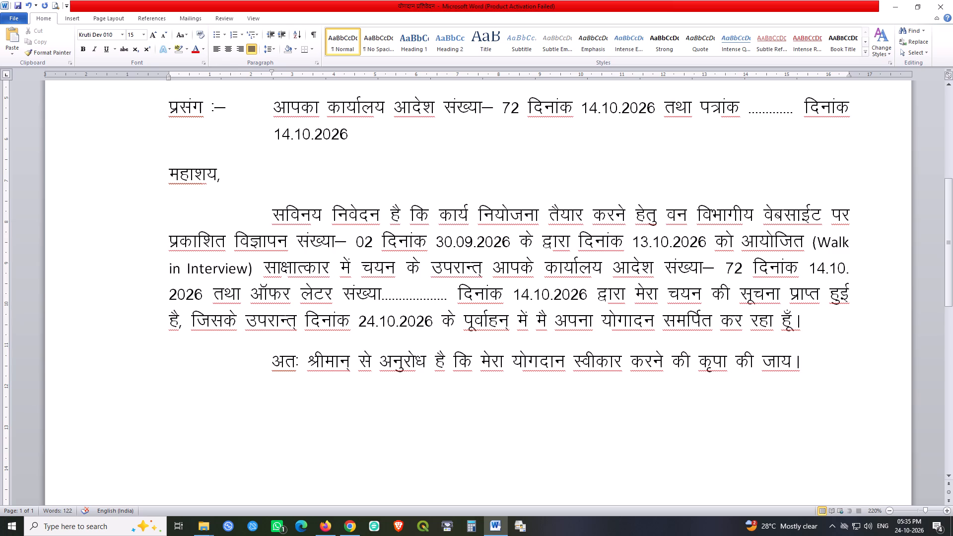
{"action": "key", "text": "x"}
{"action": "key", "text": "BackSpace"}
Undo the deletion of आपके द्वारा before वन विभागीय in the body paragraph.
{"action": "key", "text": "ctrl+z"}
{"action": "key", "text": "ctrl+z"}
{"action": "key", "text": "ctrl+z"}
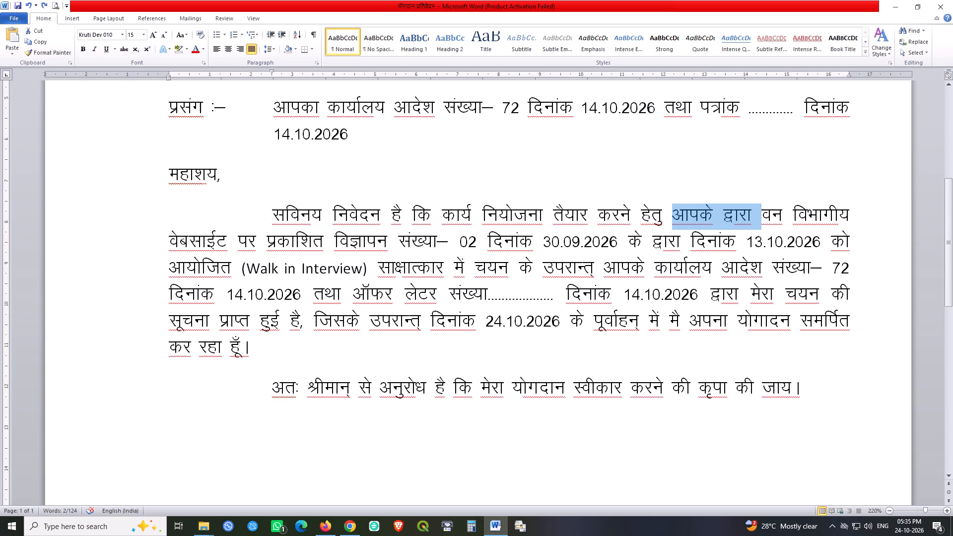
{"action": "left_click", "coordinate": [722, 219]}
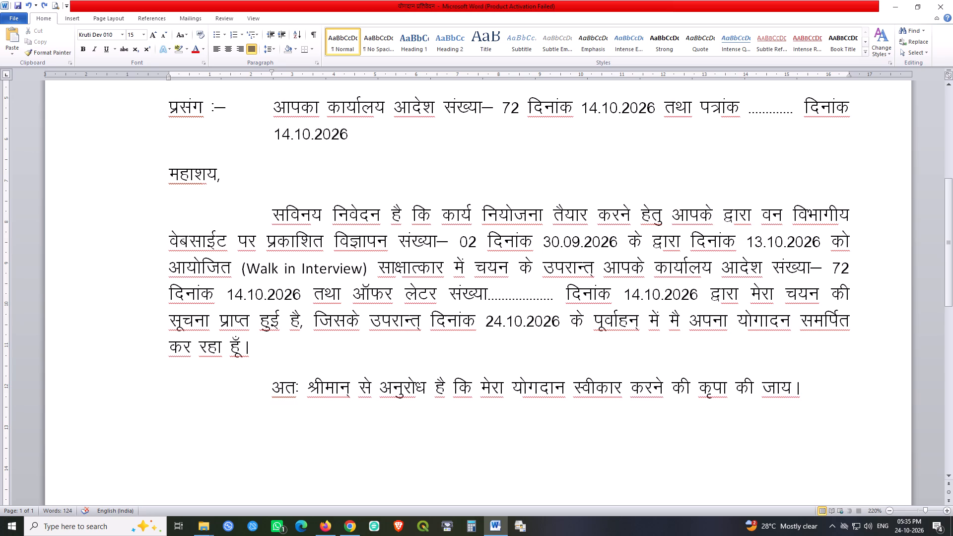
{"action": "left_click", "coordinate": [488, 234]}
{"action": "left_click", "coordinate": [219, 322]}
In the body paragraph, replace द्वारा before मेरा चयन with को ई0–मेल के माध्यम से.
{"action": "left_click", "coordinate": [705, 296]}
{"action": "type", "text": "dks"}
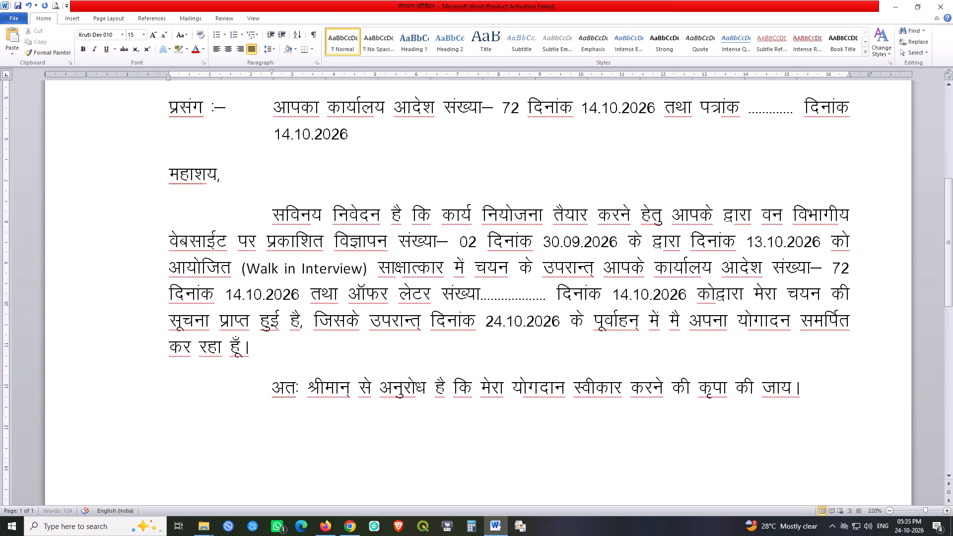
{"action": "key", "text": "space"}
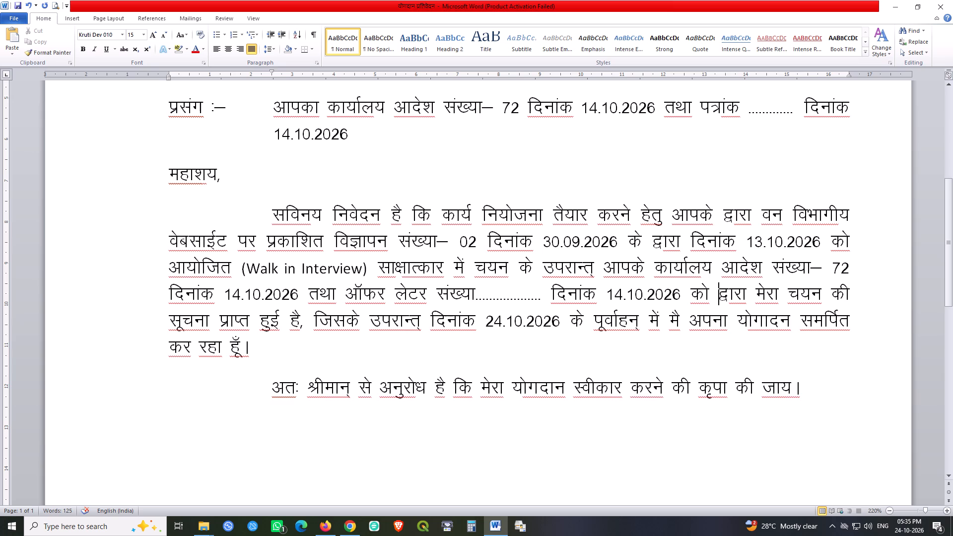
{"action": "key", "text": "b"}
{"action": "key", "text": "shift+z"}
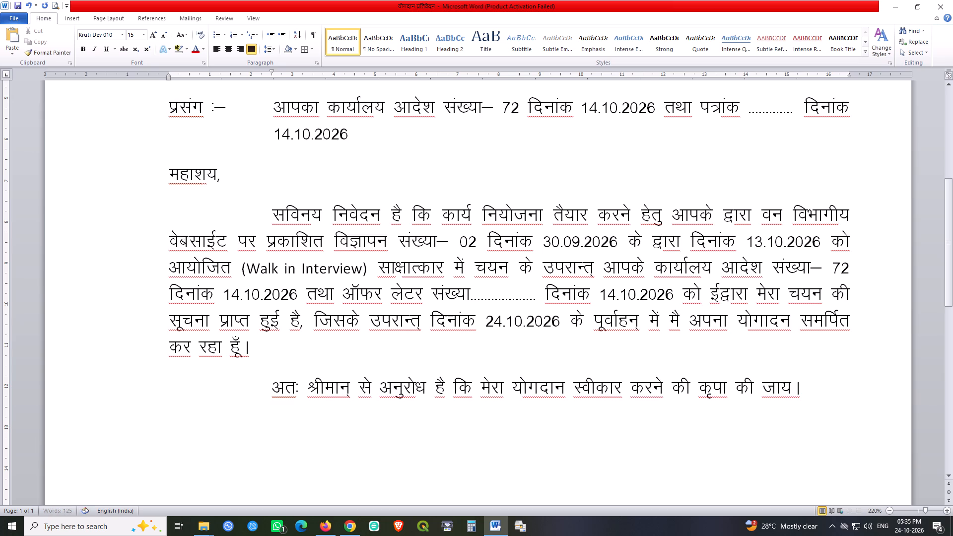
{"action": "type", "text": "0&3e"}
{"action": "key", "text": "BackSpace"}
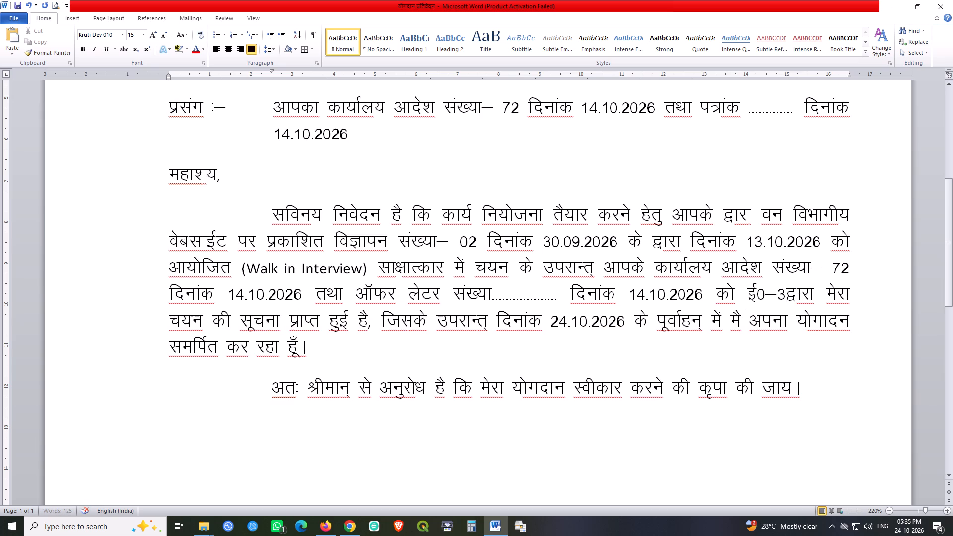
{"action": "key", "text": "BackSpace"}
{"action": "type", "text": "esy ds ek/;e"}
{"action": "key", "text": "space"}
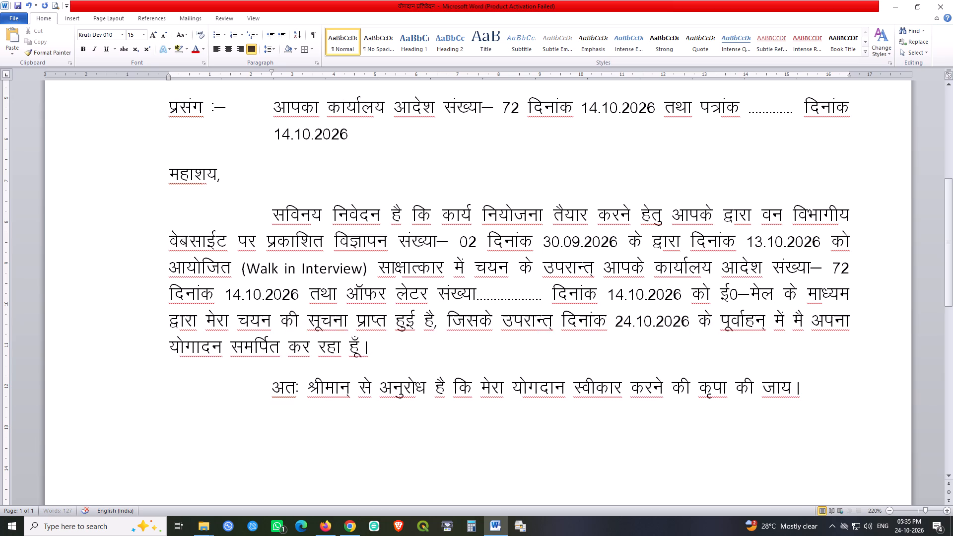
{"action": "type", "text": "ls"}
{"action": "key", "text": "space"}
{"action": "key", "text": "ctrl+shift+Right"}
{"action": "key", "text": "ctrl+shift+Right"}
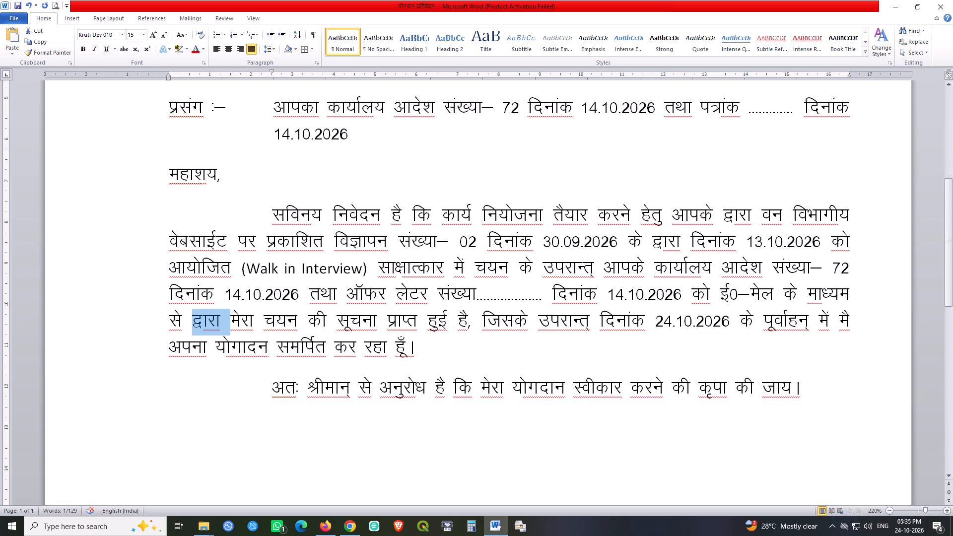
{"action": "key", "text": "Delete"}
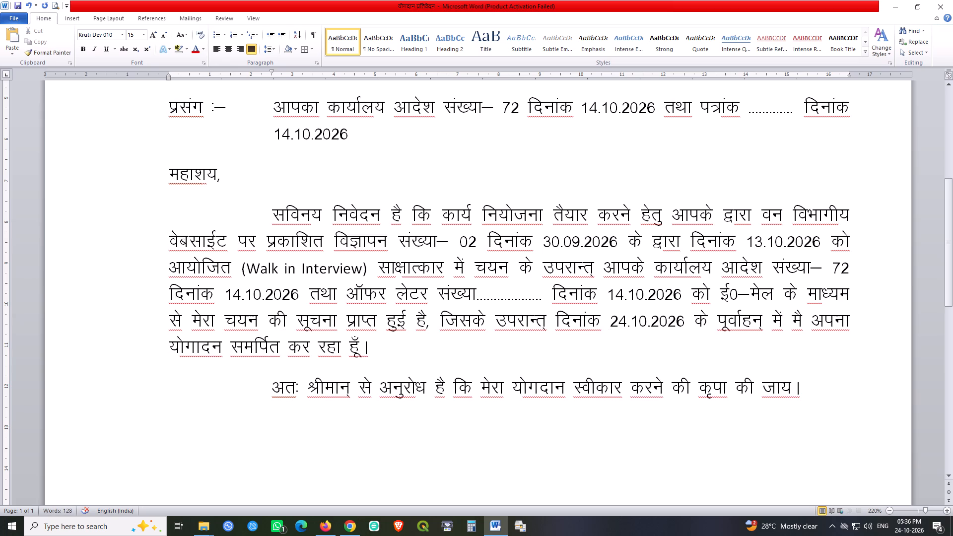
Insert मैं between जिसके उपरान्त् and दिनांक 24.10.2026 in the body paragraph.
{"action": "key", "text": "Right"}
{"action": "key", "text": "Right"}
{"action": "key", "text": "Right"}
{"action": "key", "text": "Right"}
{"action": "key", "text": "Right"}
{"action": "key", "text": "Right"}
{"action": "key", "text": "Right"}
{"action": "key", "text": "Right"}
{"action": "key", "text": "Right"}
{"action": "key", "text": "Right"}
{"action": "key", "text": "Right"}
{"action": "key", "text": "Right"}
{"action": "key", "text": "Right"}
{"action": "key", "text": "Right"}
{"action": "key", "text": "Right"}
{"action": "key", "text": "Right"}
{"action": "key", "text": "Right"}
{"action": "key", "text": "Right"}
{"action": "key", "text": "Right"}
{"action": "key", "text": "Right"}
{"action": "key", "text": "Right"}
{"action": "key", "text": "Right"}
{"action": "key", "text": "Right"}
{"action": "key", "text": "Right"}
{"action": "key", "text": "Right"}
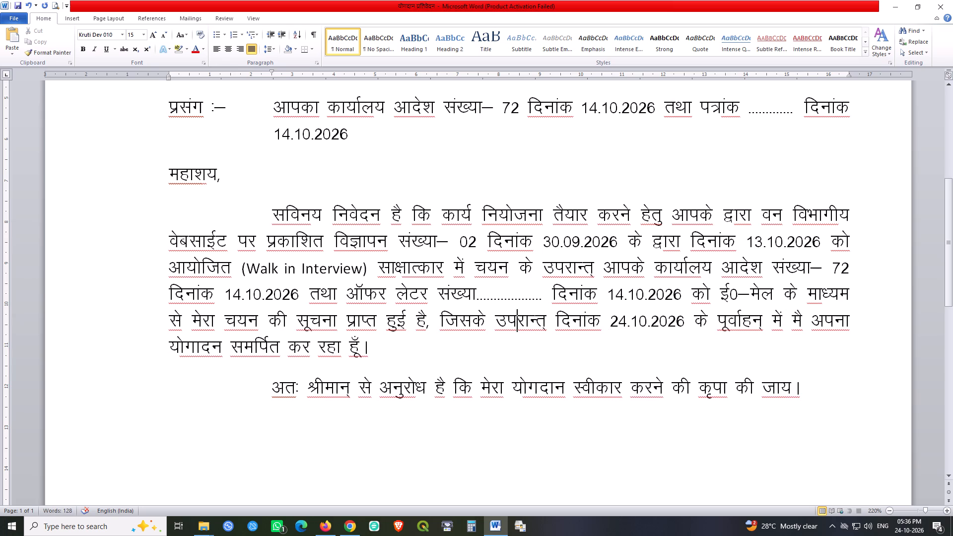
{"action": "key", "text": "Right"}
{"action": "key", "text": "Right"}
{"action": "key", "text": "Right"}
{"action": "key", "text": "Right"}
{"action": "key", "text": "Right"}
{"action": "key", "text": "Right"}
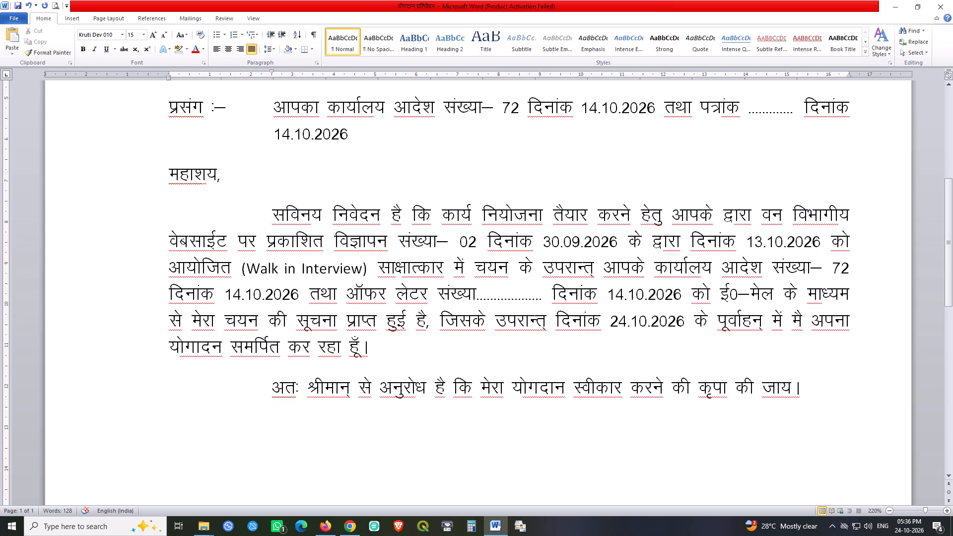
{"action": "type", "text": "eSa"}
{"action": "key", "text": "space"}
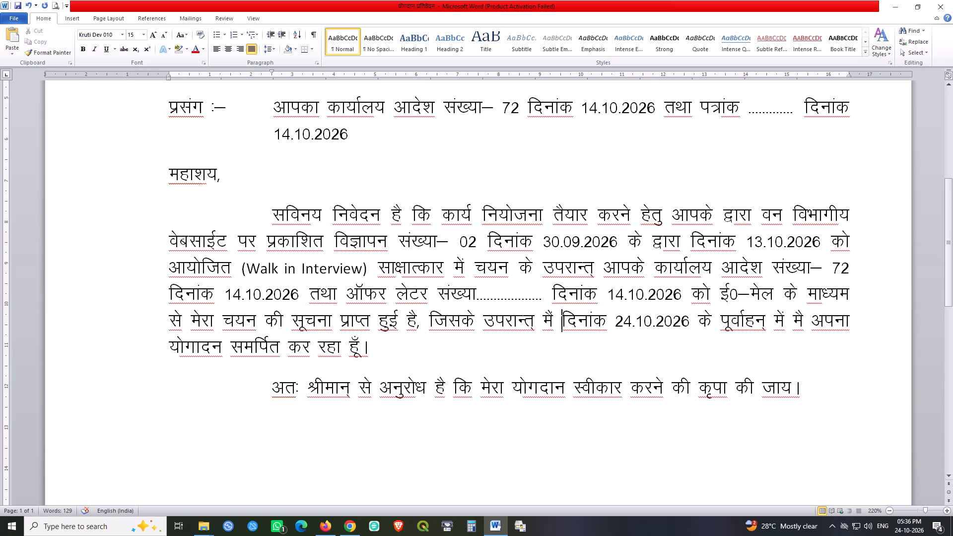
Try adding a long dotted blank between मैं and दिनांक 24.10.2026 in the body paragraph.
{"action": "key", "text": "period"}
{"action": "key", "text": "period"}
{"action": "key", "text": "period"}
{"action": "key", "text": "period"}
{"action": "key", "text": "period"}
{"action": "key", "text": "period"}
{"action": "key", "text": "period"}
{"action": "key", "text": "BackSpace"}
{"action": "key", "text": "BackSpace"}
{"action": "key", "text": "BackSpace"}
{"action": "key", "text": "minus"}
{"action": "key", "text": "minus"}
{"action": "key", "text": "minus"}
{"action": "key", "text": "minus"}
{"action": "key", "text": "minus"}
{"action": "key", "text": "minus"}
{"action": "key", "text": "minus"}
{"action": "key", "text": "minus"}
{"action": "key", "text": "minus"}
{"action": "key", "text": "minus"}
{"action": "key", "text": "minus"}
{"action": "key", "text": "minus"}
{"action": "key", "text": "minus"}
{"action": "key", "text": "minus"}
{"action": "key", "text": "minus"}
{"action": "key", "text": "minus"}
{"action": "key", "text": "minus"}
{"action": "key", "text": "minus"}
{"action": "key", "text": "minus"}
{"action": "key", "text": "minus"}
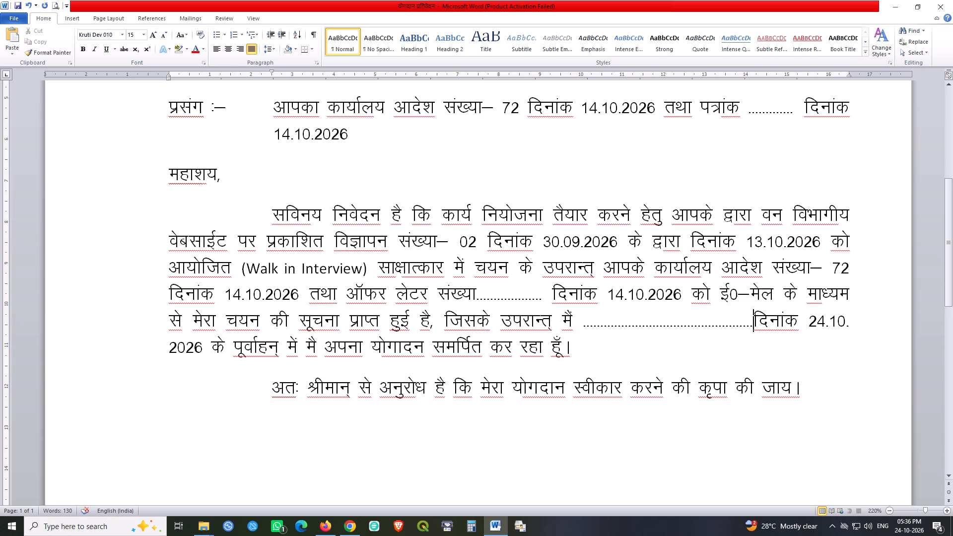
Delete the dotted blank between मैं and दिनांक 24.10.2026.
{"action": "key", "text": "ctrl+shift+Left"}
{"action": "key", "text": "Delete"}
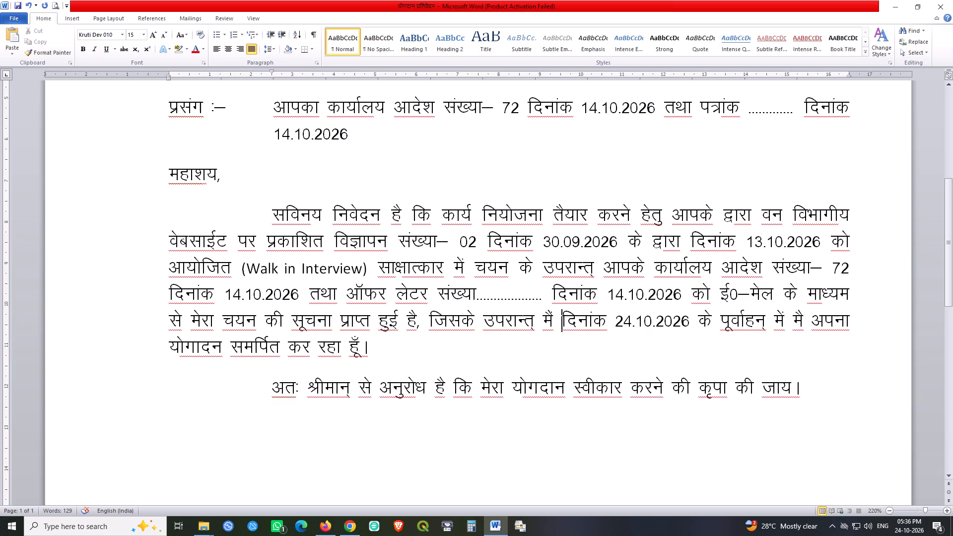
Delete the redundant मै between पूर्वाहन् में and अपना in the body paragraph.
{"action": "left_click", "coordinate": [704, 322]}
{"action": "left_click_drag", "start_coordinate": [806, 314], "coordinate": [797, 319]}
{"action": "key", "text": "Delete"}
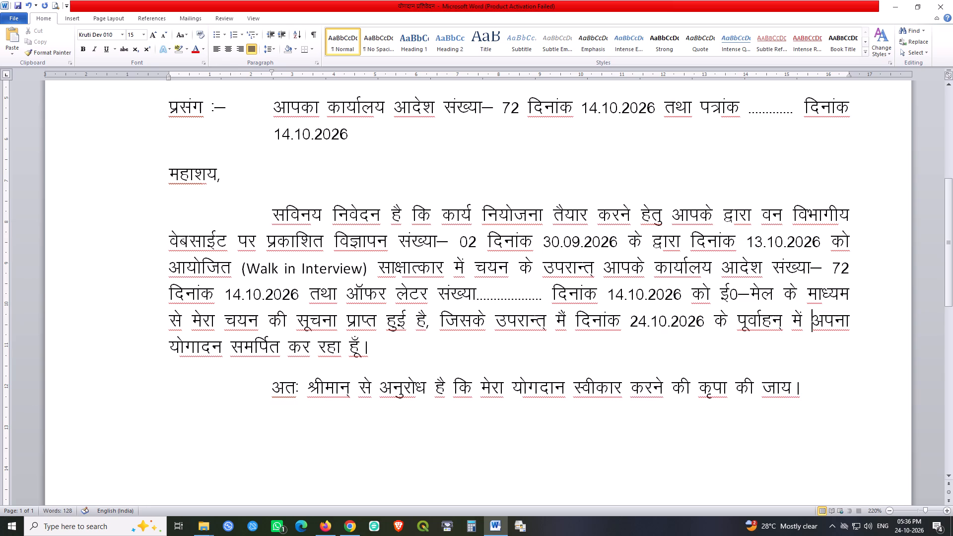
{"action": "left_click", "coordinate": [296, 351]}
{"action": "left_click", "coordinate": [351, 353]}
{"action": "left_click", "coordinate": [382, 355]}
Add the closing line आपका विश्वासी, below the request paragraph, leaving an empty line beneath it for the signature.
{"action": "left_click", "coordinate": [813, 389]}
{"action": "key", "text": "Return"}
{"action": "type", "text": "vkidk fo\"oklh]"}
{"action": "key", "text": "Return"}
{"action": "key", "text": "Return"}
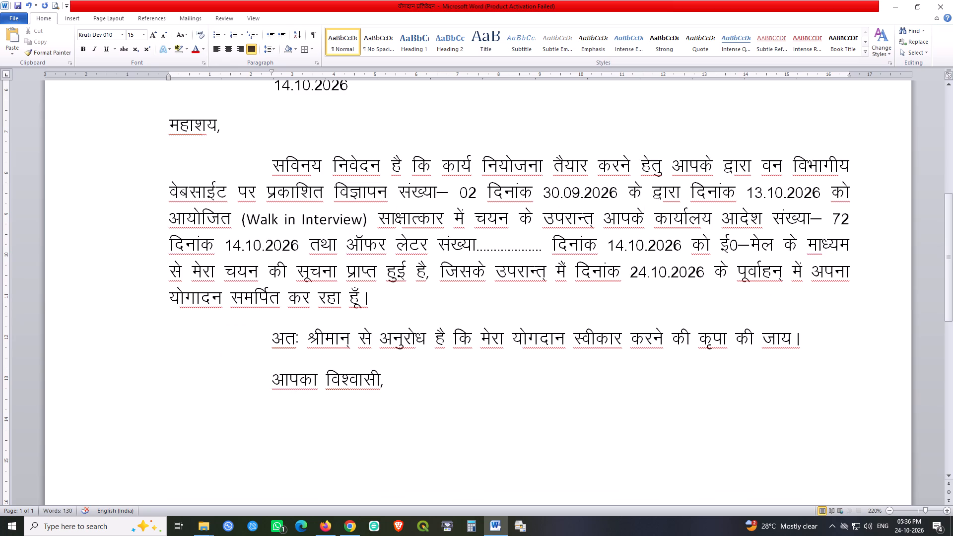
Add the label नाम :– below the signature space.
{"action": "type", "text": "uke"}
{"action": "key", "text": "space"}
{"action": "type", "text": "%&"}
{"action": "key", "text": "space"}
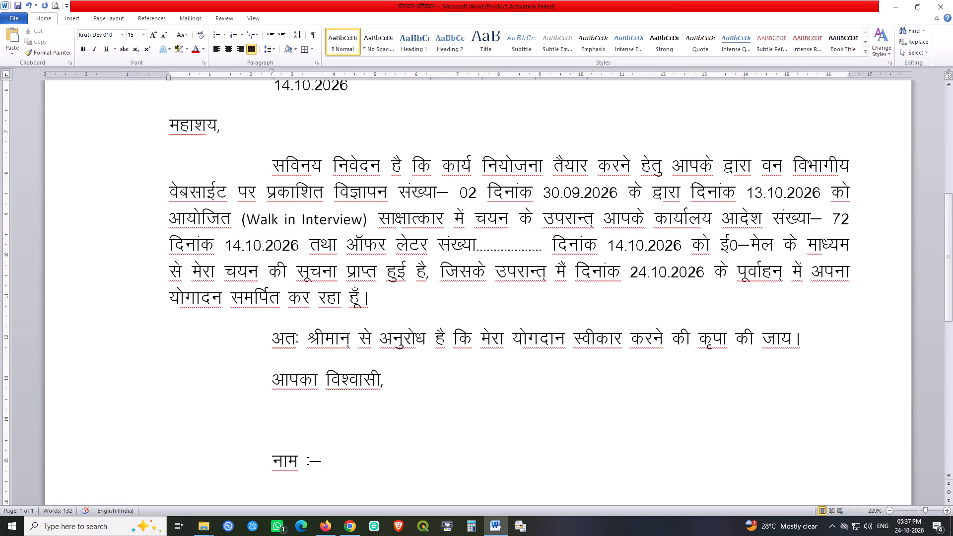
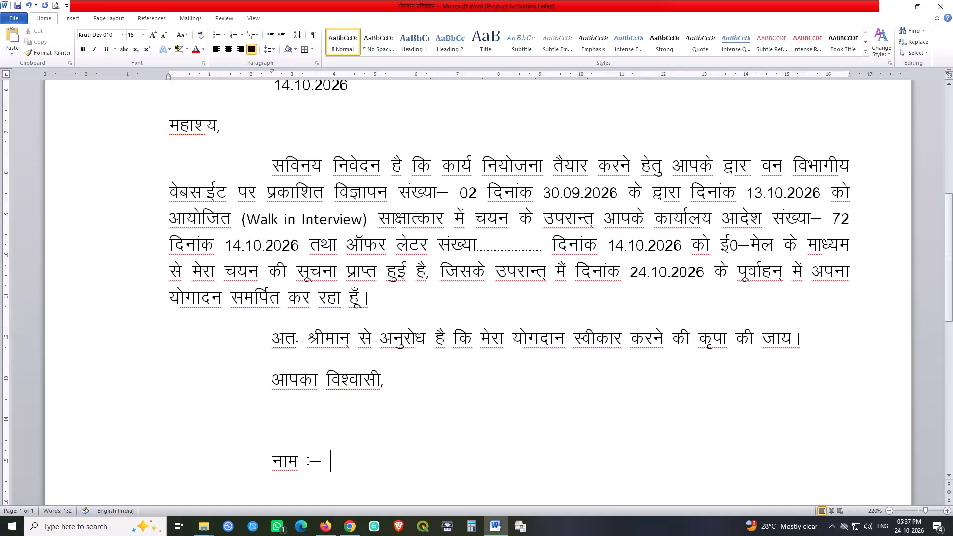
Add a dotted blank after the label नाम :– in the signature block.
{"action": "key", "text": "minus"}
{"action": "key", "text": "minus"}
{"action": "key", "text": "minus"}
{"action": "key", "text": "minus"}
{"action": "key", "text": "minus"}
{"action": "key", "text": "minus"}
{"action": "key", "text": "minus"}
{"action": "key", "text": "minus"}
{"action": "key", "text": "minus"}
{"action": "key", "text": "minus"}
{"action": "key", "text": "minus"}
{"action": "key", "text": "minus"}
{"action": "key", "text": "minus"}
{"action": "key", "text": "minus"}
{"action": "key", "text": "minus"}
{"action": "key", "text": "minus"}
{"action": "key", "text": "minus"}
{"action": "key", "text": "minus"}
{"action": "key", "text": "minus"}
{"action": "key", "text": "minus"}
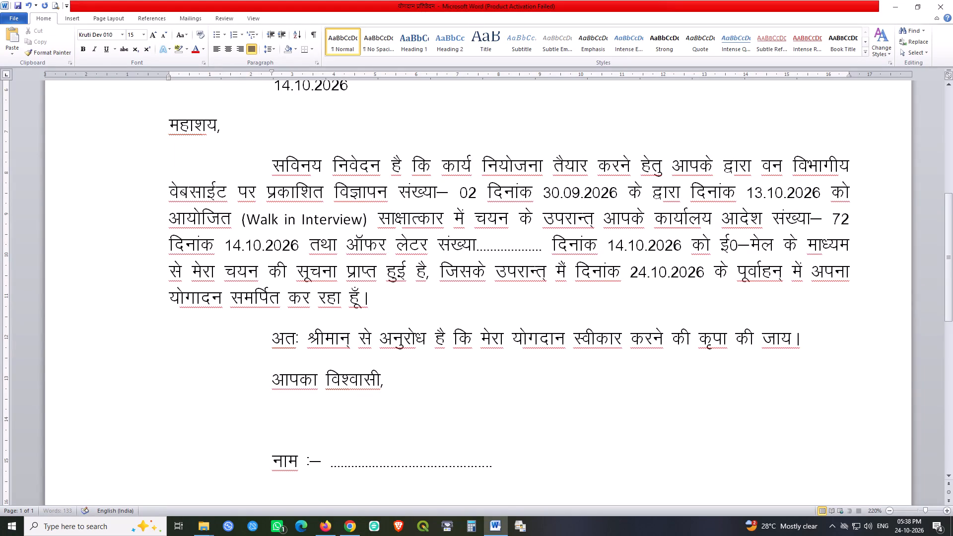
Add the line पदनाम :– followed by a dotted blank below the नाम line, and start a new line beneath it.
{"action": "key", "text": "Return"}
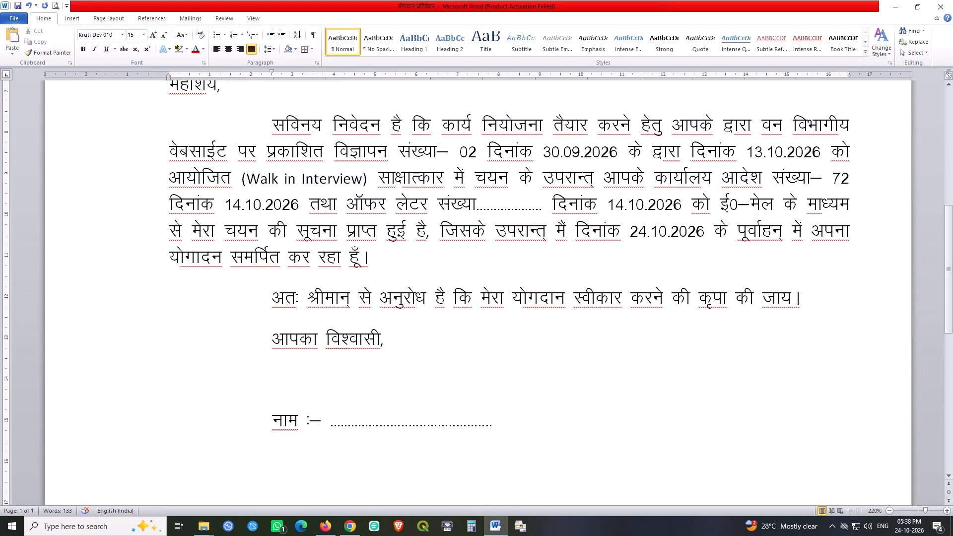
{"action": "type", "text": "inuke %&"}
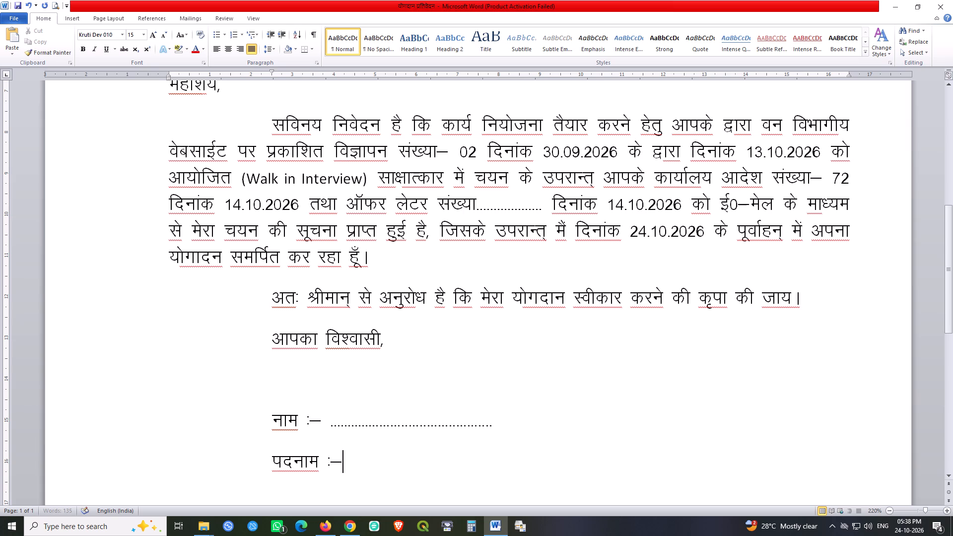
{"action": "key", "text": "minus"}
{"action": "key", "text": "minus"}
{"action": "key", "text": "minus"}
{"action": "key", "text": "minus"}
{"action": "key", "text": "minus"}
{"action": "key", "text": "minus"}
{"action": "key", "text": "minus"}
{"action": "key", "text": "minus"}
{"action": "key", "text": "minus"}
{"action": "key", "text": "minus"}
{"action": "key", "text": "minus"}
{"action": "key", "text": "minus"}
{"action": "key", "text": "minus"}
{"action": "key", "text": "minus"}
{"action": "key", "text": "minus"}
{"action": "key", "text": "minus"}
{"action": "key", "text": "minus"}
{"action": "key", "text": "minus"}
{"action": "key", "text": "minus"}
{"action": "key", "text": "minus"}
{"action": "key", "text": "minus"}
{"action": "key", "text": "minus"}
{"action": "key", "text": "Return"}
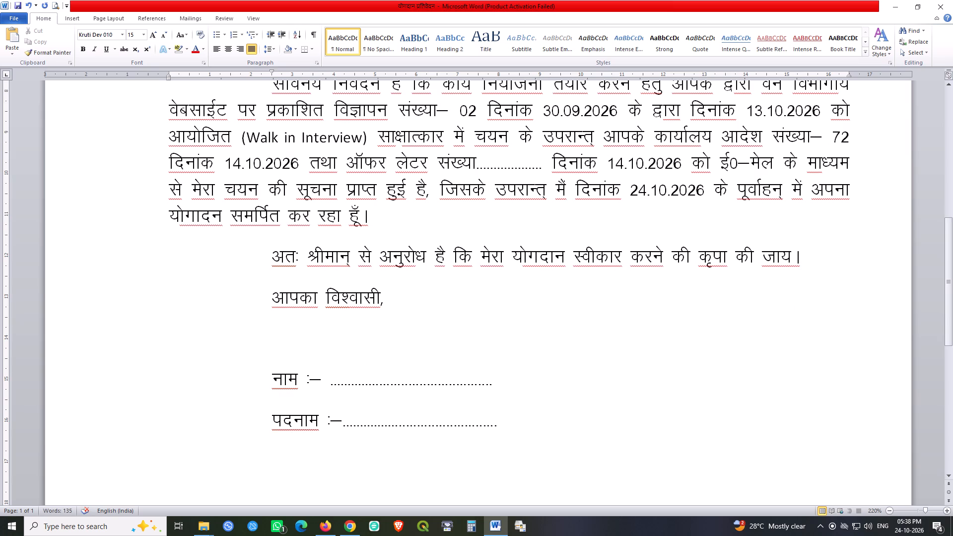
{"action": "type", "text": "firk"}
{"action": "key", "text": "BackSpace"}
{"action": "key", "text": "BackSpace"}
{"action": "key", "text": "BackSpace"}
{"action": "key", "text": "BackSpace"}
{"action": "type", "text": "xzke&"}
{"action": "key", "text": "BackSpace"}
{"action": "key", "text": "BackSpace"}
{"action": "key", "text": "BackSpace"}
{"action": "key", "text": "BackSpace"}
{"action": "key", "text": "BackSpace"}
Enter the label पत्ता :– followed by a dotted blank on the line below पदनाम.
{"action": "key", "text": "i"}
{"action": "key", "text": "alt+0"}
{"action": "key", "text": "alt+1"}
{"action": "key", "text": "alt+5"}
{"action": "key", "text": "alt+9"}
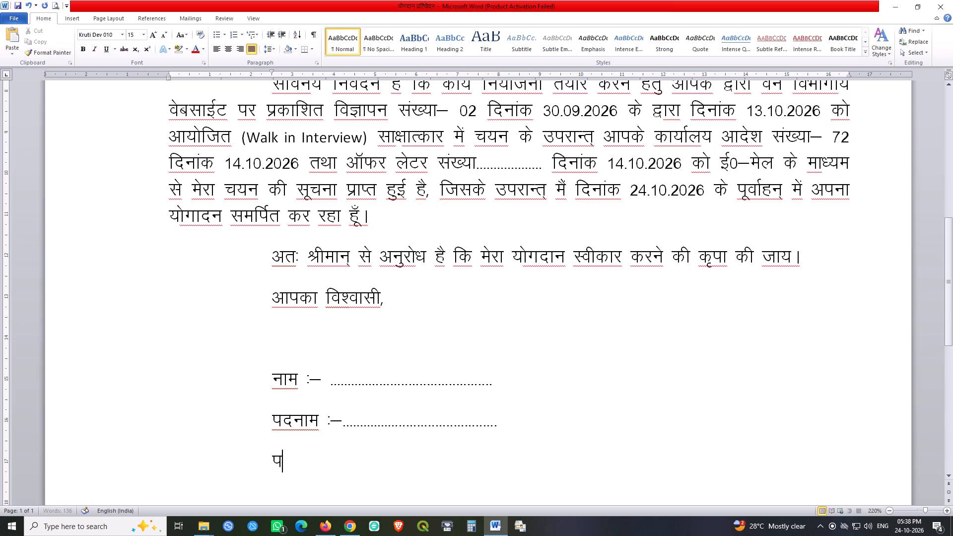
{"action": "type", "text": "kk %&"}
{"action": "key", "text": "minus"}
{"action": "key", "text": "minus"}
{"action": "key", "text": "minus"}
{"action": "key", "text": "minus"}
{"action": "key", "text": "minus"}
{"action": "key", "text": "minus"}
{"action": "key", "text": "minus"}
{"action": "key", "text": "minus"}
{"action": "key", "text": "minus"}
{"action": "key", "text": "minus"}
{"action": "key", "text": "minus"}
{"action": "key", "text": "minus"}
{"action": "key", "text": "minus"}
{"action": "key", "text": "minus"}
{"action": "key", "text": "minus"}
{"action": "key", "text": "minus"}
{"action": "key", "text": "minus"}
{"action": "key", "text": "minus"}
{"action": "key", "text": "minus"}
{"action": "key", "text": "minus"}
{"action": "key", "text": "BackSpace"}
{"action": "key", "text": "BackSpace"}
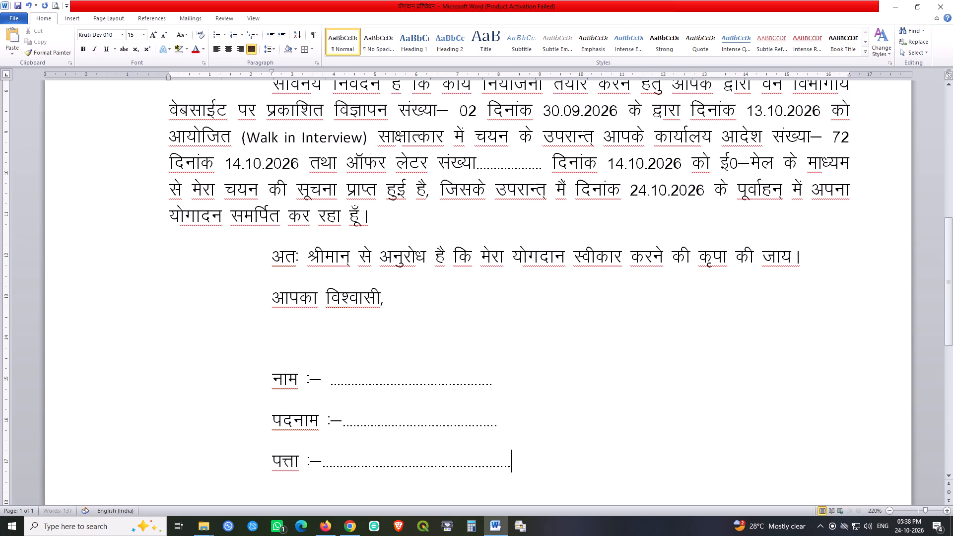
{"action": "key", "text": "BackSpace"}
Add the line मोबाईल नं0– followed by a dotted blank below the पत्ता line.
{"action": "key", "text": "Return"}
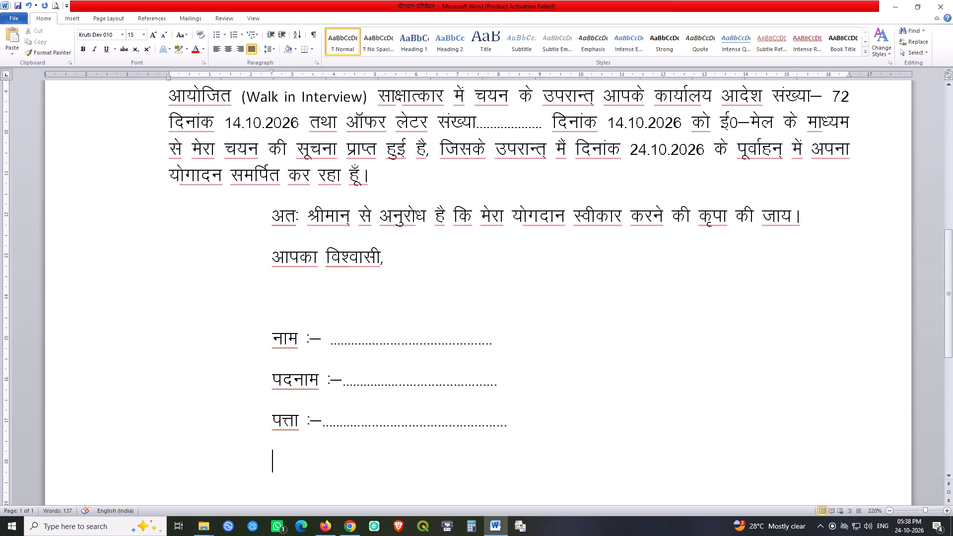
{"action": "type", "text": "eksckbZ67"}
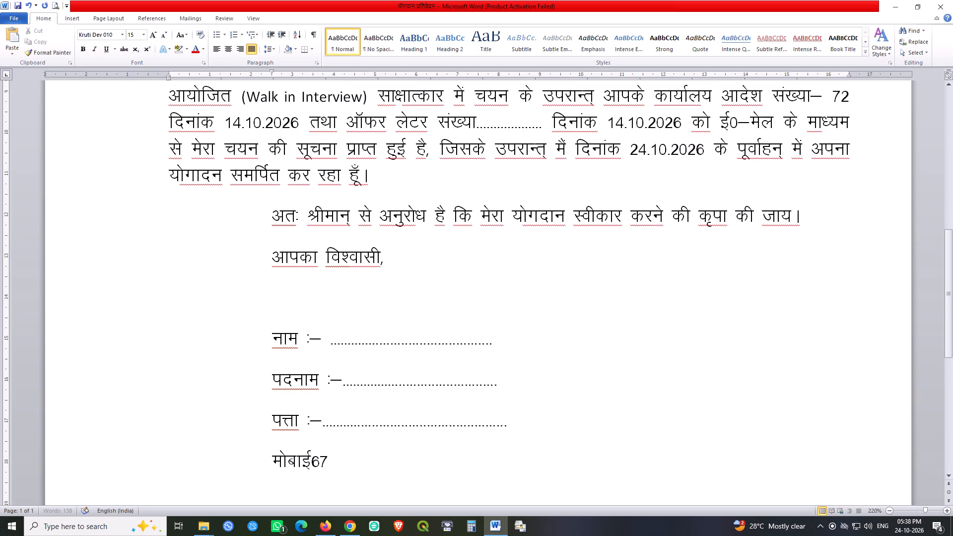
{"action": "key", "text": "BackSpace"}
{"action": "key", "text": "BackSpace"}
{"action": "key", "text": "y"}
{"action": "key", "text": "BackSpace"}
{"action": "type", "text": "y"}
{"action": "key", "text": "space"}
{"action": "type", "text": "ua0&-"}
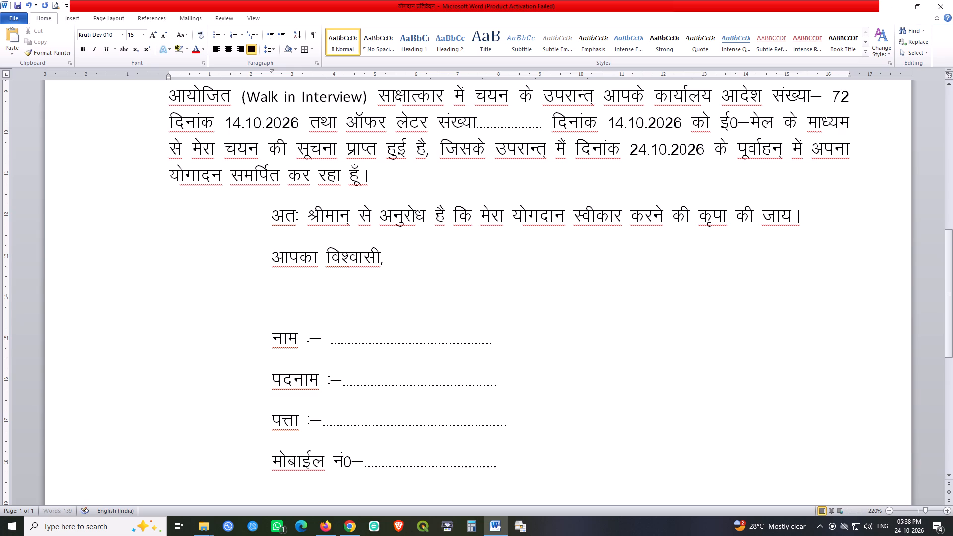
{"action": "type", "text": "--"}
Add the label दिनांक– as the last line of the signature block.
{"action": "key", "text": "Return"}
{"action": "type", "text": "fnukad&"}
{"action": "key", "text": "space"}
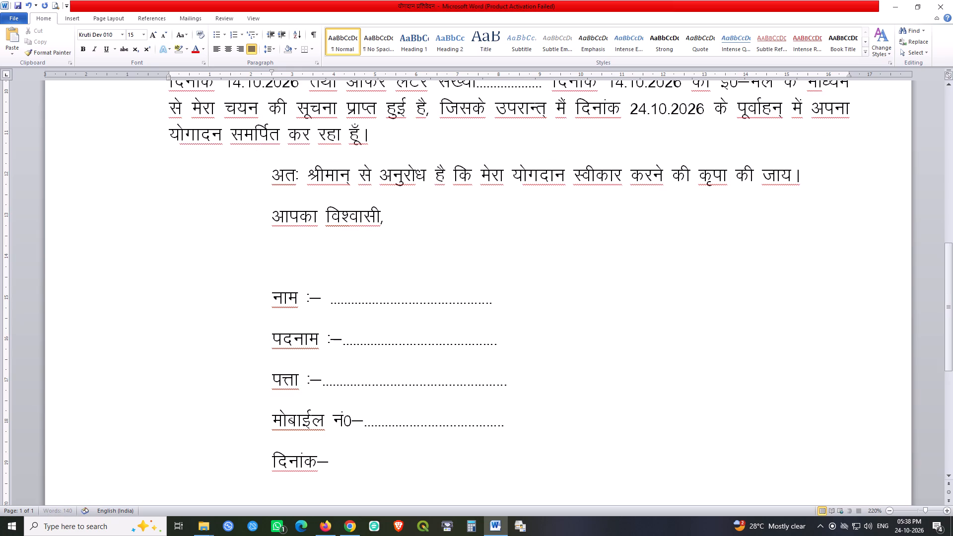
Indent the whole signature block, from आपका विश्वासी, to दिनांक–, by seven tab stops toward the right half of the page.
{"action": "left_click_drag", "start_coordinate": [267, 219], "coordinate": [271, 229]}
{"action": "left_click_drag", "start_coordinate": [271, 229], "coordinate": [383, 488]}
{"action": "key", "text": "Tab"}
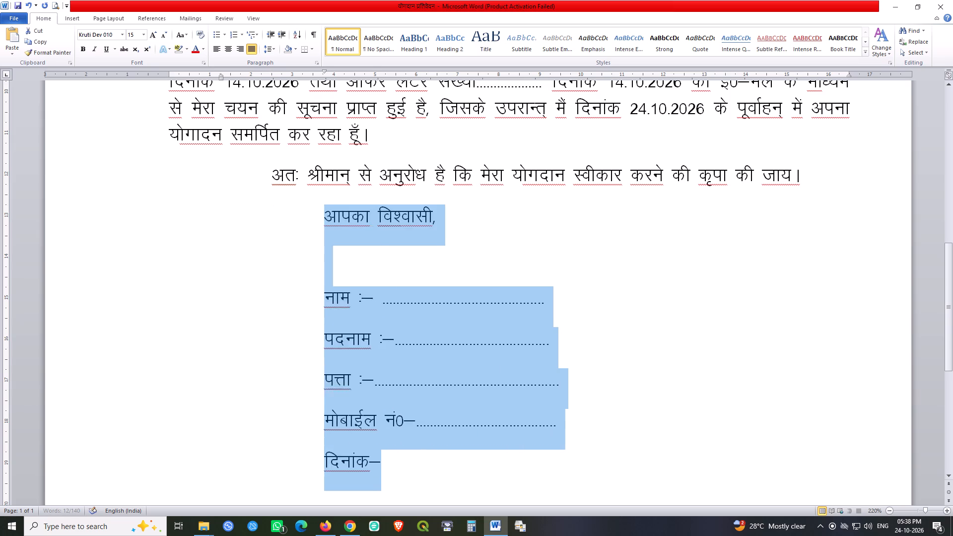
{"action": "key", "text": "Tab"}
{"action": "key", "text": "Tab"}
{"action": "key", "text": "Tab"}
{"action": "key", "text": "Tab"}
{"action": "key", "text": "Tab"}
{"action": "key", "text": "Tab"}
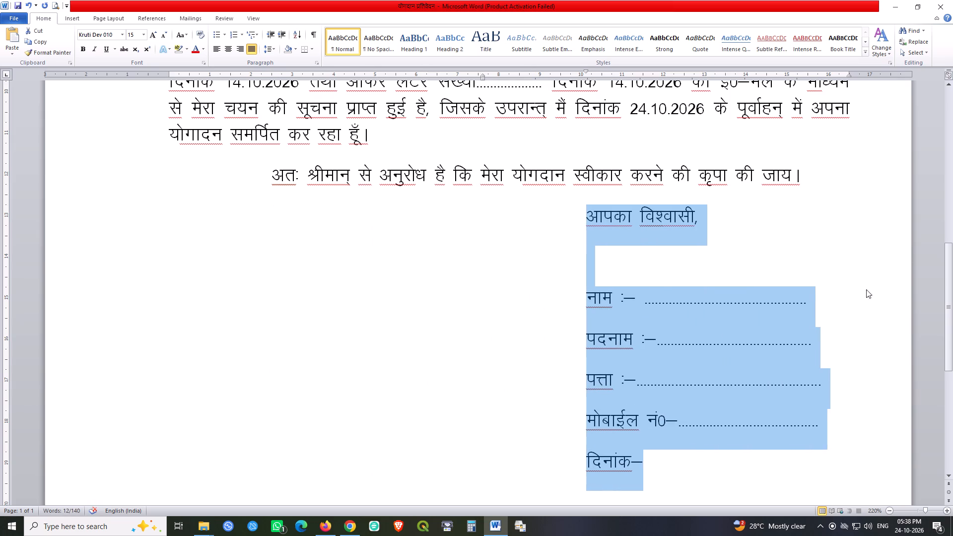
{"action": "left_click", "coordinate": [909, 248]}
Check the letter's page layout in the print preview and return to editing.
{"action": "key", "text": "ctrl+F2"}
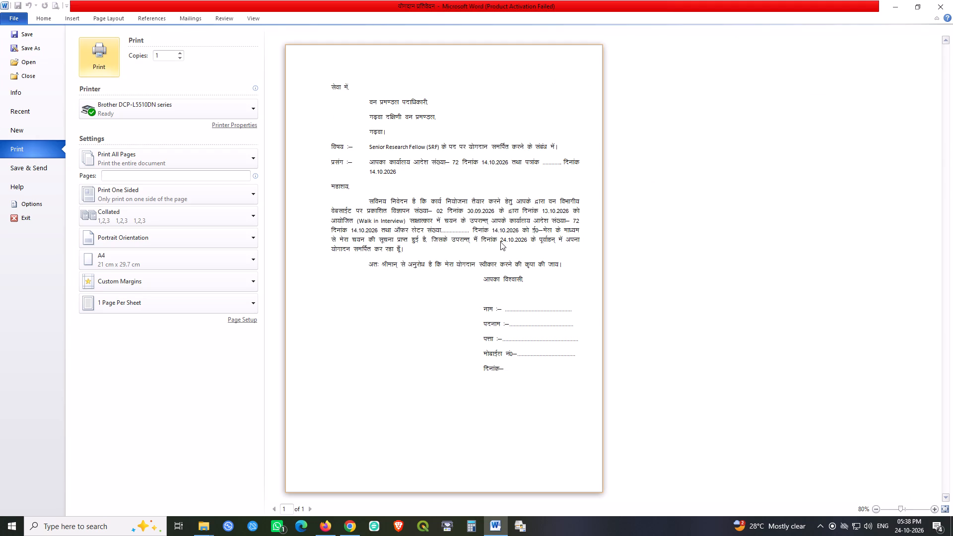
{"action": "scroll", "coordinate": [497, 240], "scroll_direction": "up", "scroll_amount": 1}
{"action": "scroll", "coordinate": [497, 240], "scroll_direction": "down", "scroll_amount": 20}
{"action": "scroll", "coordinate": [497, 240], "scroll_direction": "down", "scroll_amount": 3}
{"action": "key", "text": "Escape"}
Set the addressee lines वन प्रमण्डल पदाधिकारी, and गढ़वा दक्षिणी वन प्रमण्डल, to single line spacing and remove the space after them.
{"action": "scroll", "coordinate": [480, 255], "scroll_direction": "up", "scroll_amount": 14}
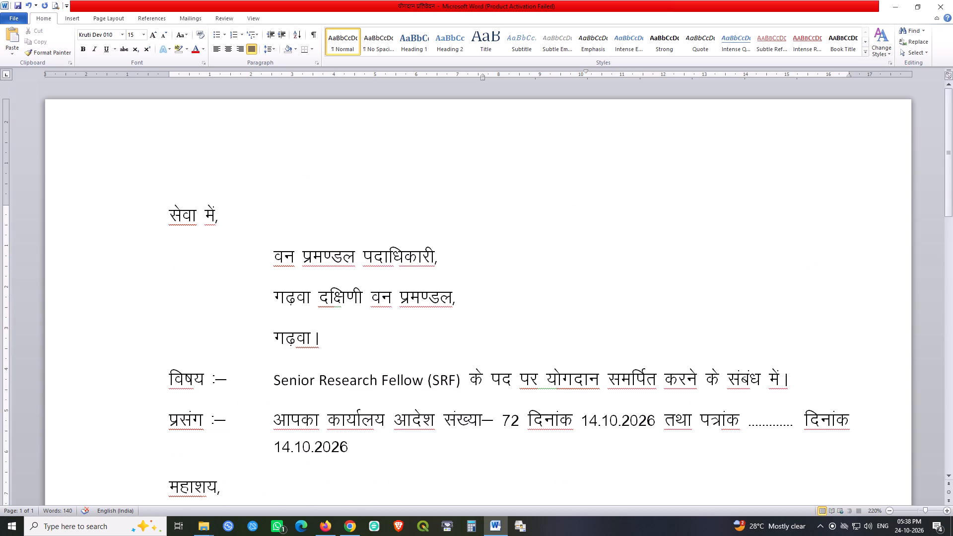
{"action": "left_click_drag", "start_coordinate": [364, 251], "coordinate": [450, 311]}
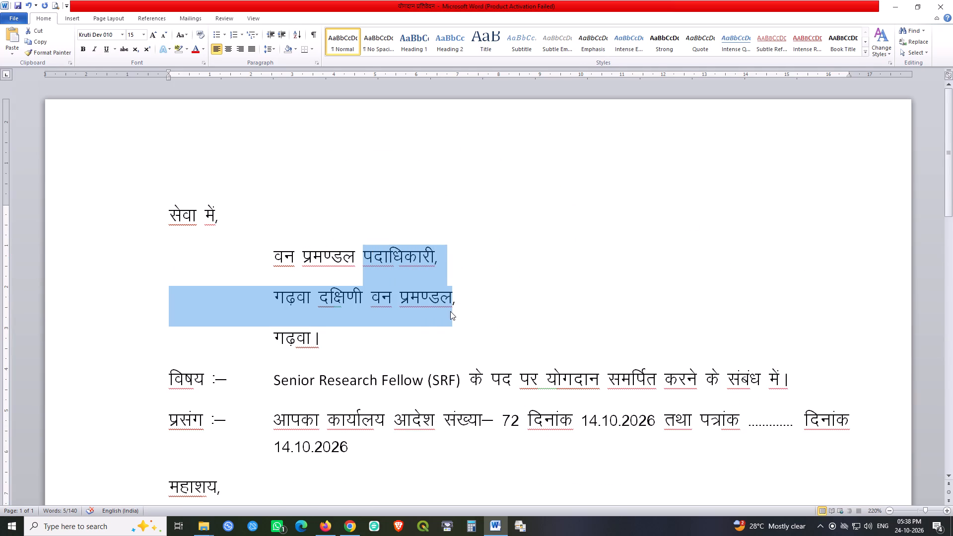
{"action": "key", "text": "ctrl+F1"}
{"action": "key", "text": "ctrl+F1"}
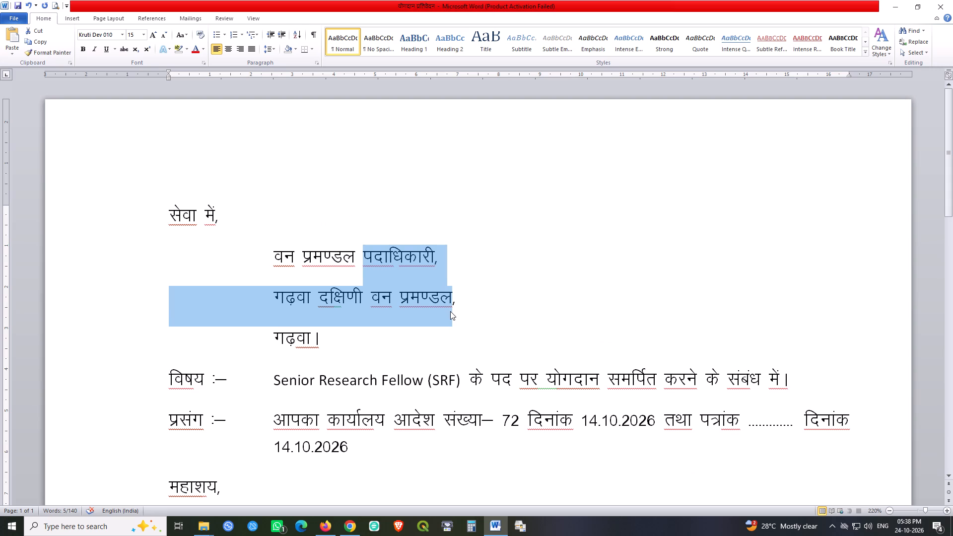
{"action": "key", "text": "ctrl+1"}
{"action": "left_click", "coordinate": [262, 50]}
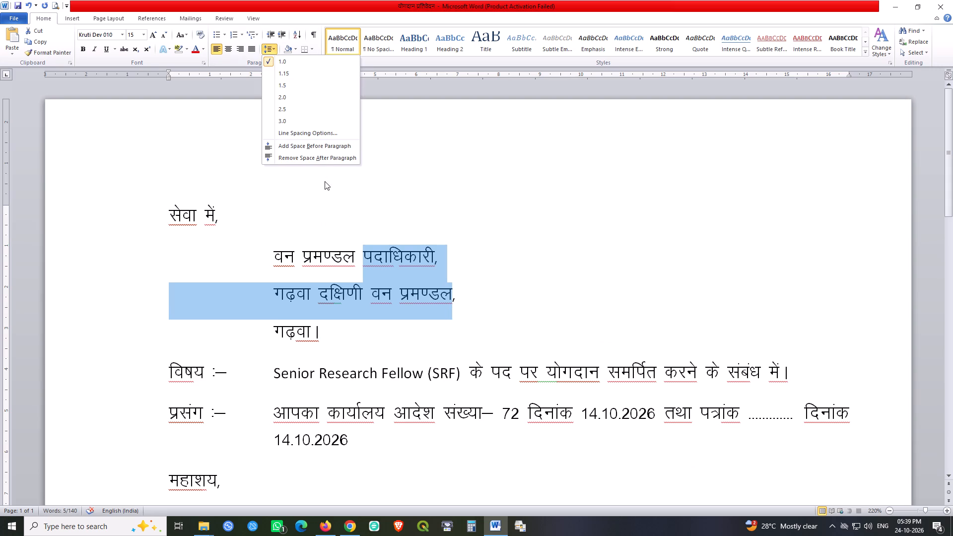
{"action": "left_click", "coordinate": [310, 162]}
{"action": "left_click", "coordinate": [556, 309]}
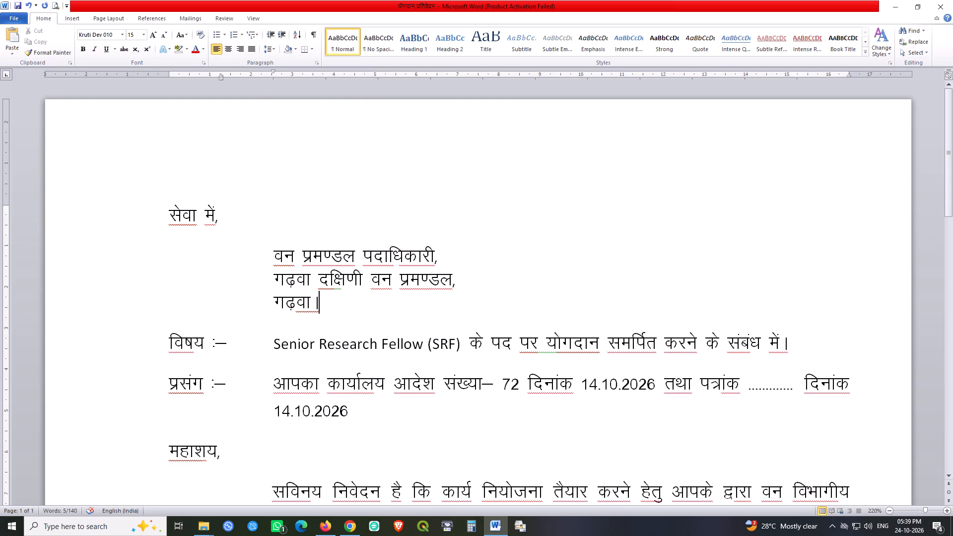
Save the document.
{"action": "key", "text": "ctrl+s"}
{"action": "key", "text": "ctrl+s"}
{"action": "key", "text": "ctrl+s"}
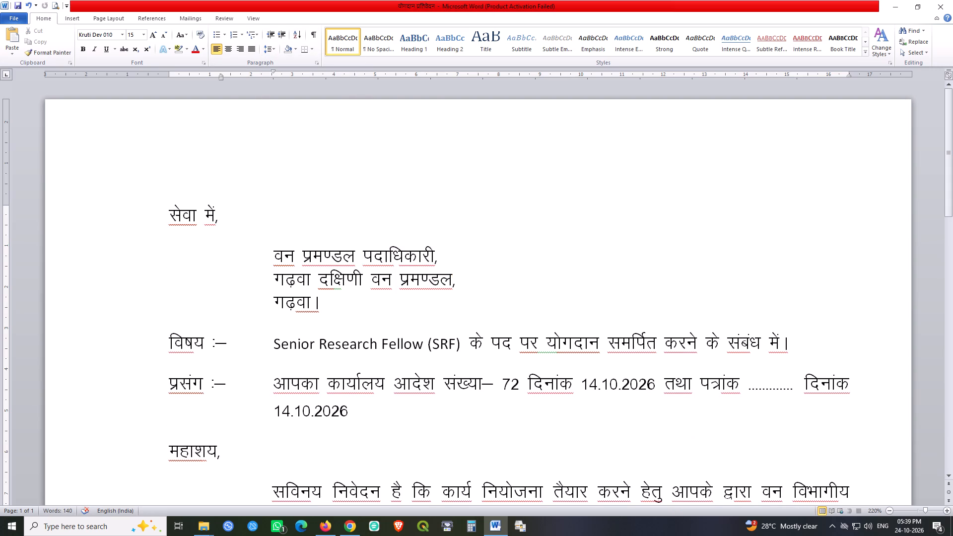
Set the line spacing of the body paragraph beginning सविनय निवेदन है to 1.5.
{"action": "scroll", "coordinate": [726, 277], "scroll_direction": "down", "scroll_amount": 6}
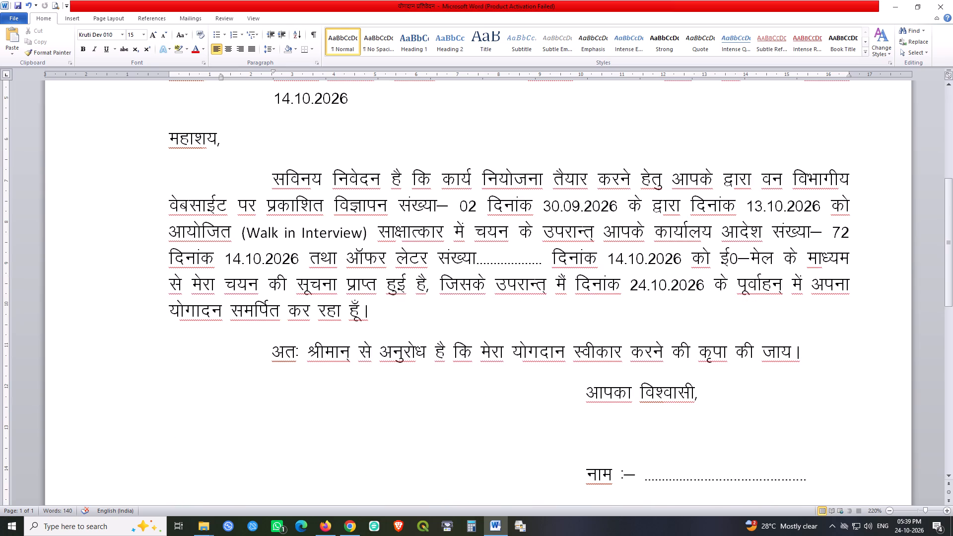
{"action": "left_click_drag", "start_coordinate": [705, 181], "coordinate": [755, 322]}
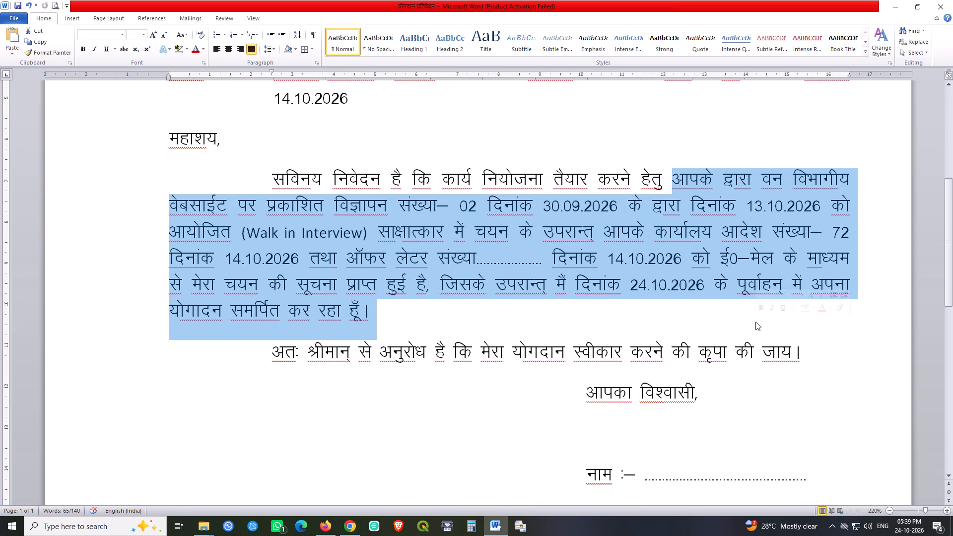
{"action": "key", "text": "ctrl+5"}
{"action": "left_click", "coordinate": [430, 335]}
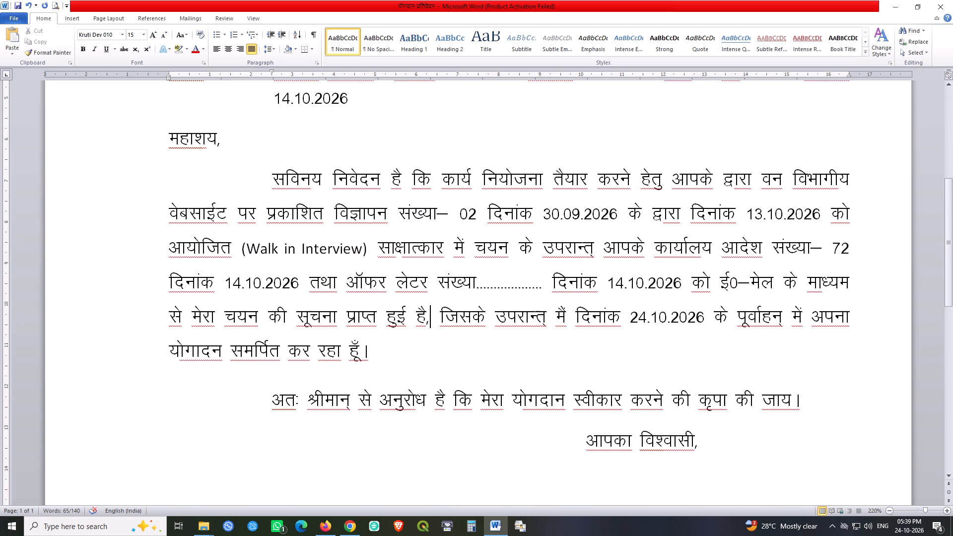
{"action": "left_click", "coordinate": [407, 356]}
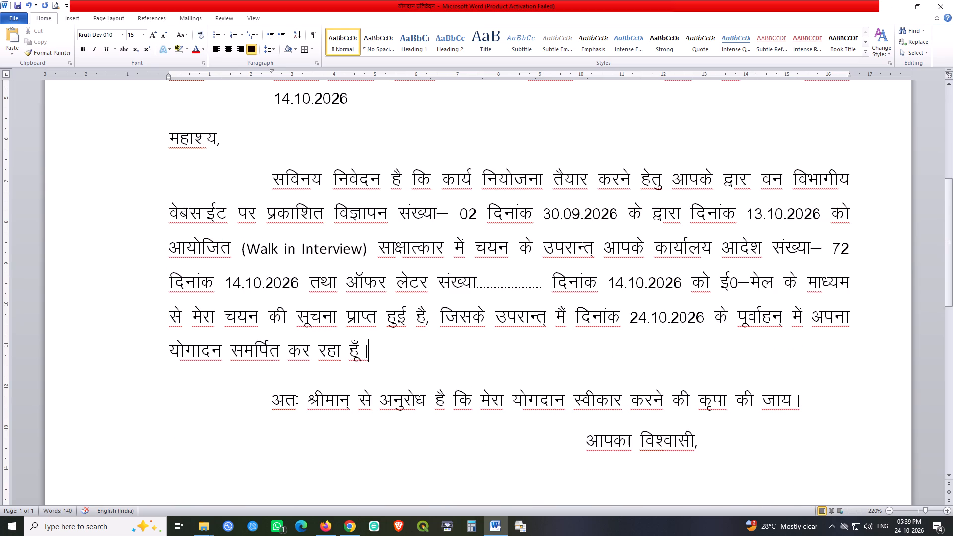
Save the document with the new body paragraph spacing.
{"action": "key", "text": "ctrl+s"}
{"action": "key", "text": "ctrl+s"}
{"action": "key", "text": "ctrl+s"}
Check the respaced letter in the print preview and return to editing.
{"action": "key", "text": "ctrl+F2"}
{"action": "scroll", "coordinate": [484, 286], "scroll_direction": "down", "scroll_amount": 13}
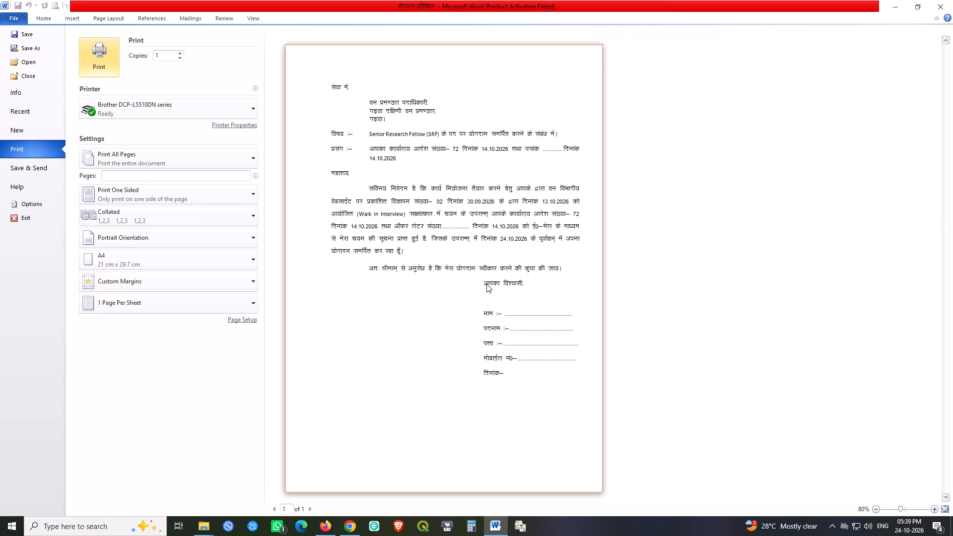
{"action": "scroll", "coordinate": [486, 284], "scroll_direction": "down", "scroll_amount": 13}
{"action": "key", "text": "Escape"}
Insert a FileName field in the page footer, in uppercase format and with the path added to the file name.
{"action": "scroll", "coordinate": [490, 284], "scroll_direction": "down", "scroll_amount": 16}
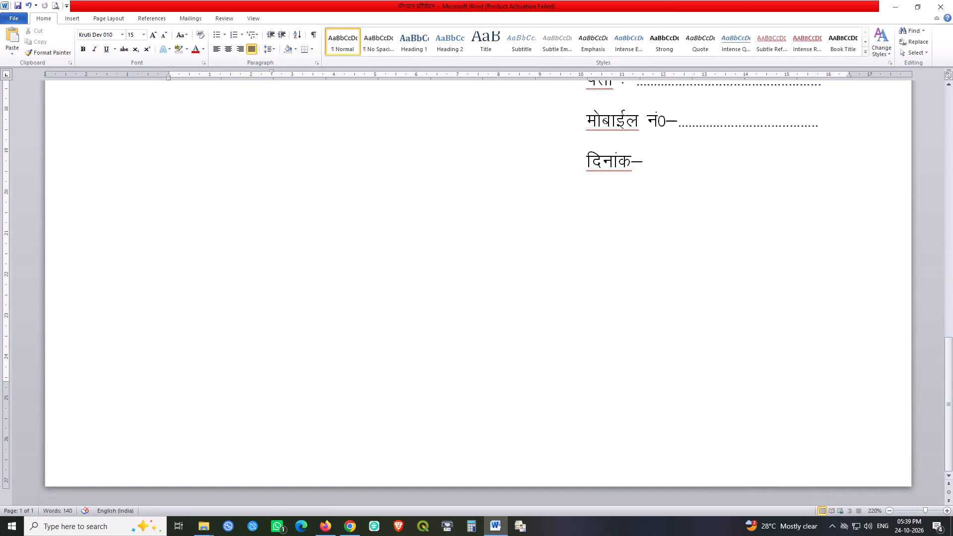
{"action": "double_click", "coordinate": [476, 467]}
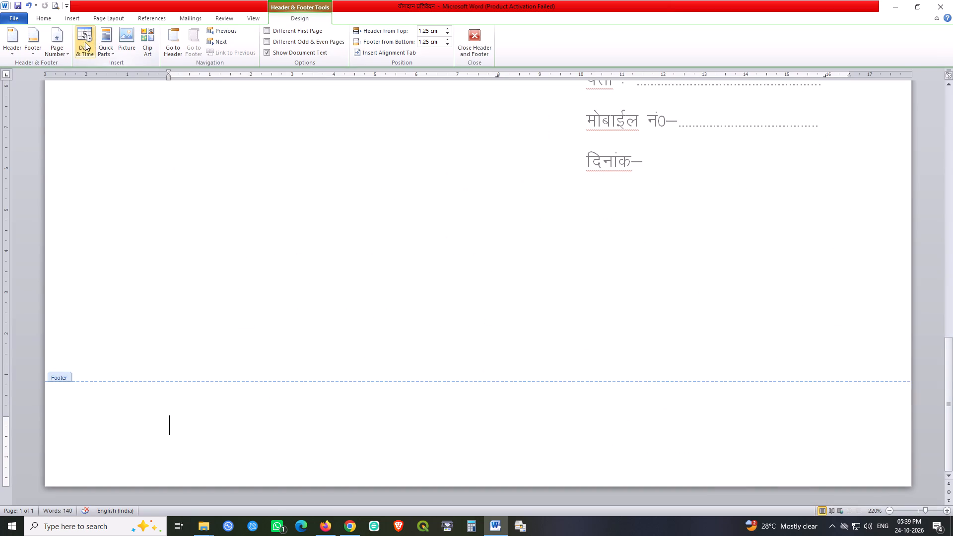
{"action": "left_click", "coordinate": [109, 52]}
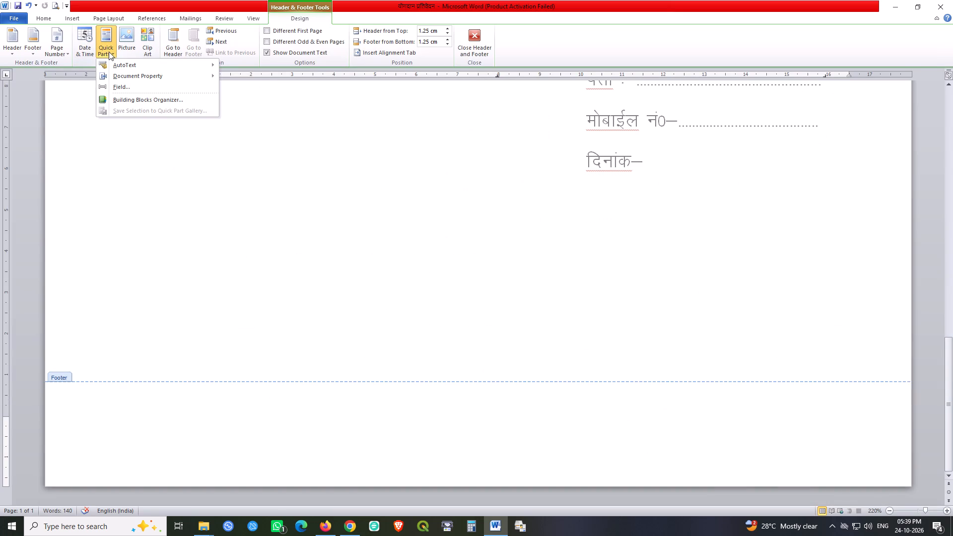
{"action": "type", "text": "ff"}
{"action": "left_click", "coordinate": [419, 183]}
{"action": "left_click", "coordinate": [423, 186]}
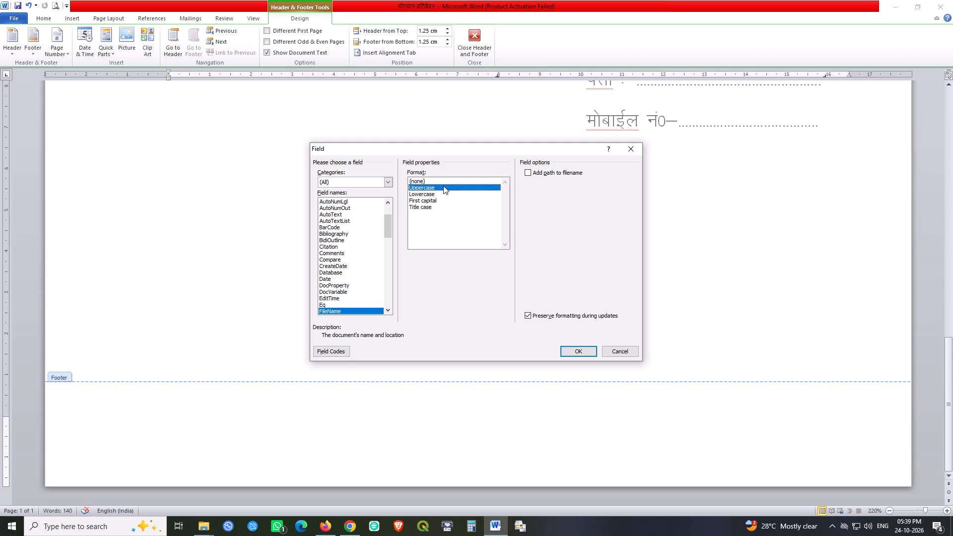
{"action": "left_click", "coordinate": [566, 173]}
{"action": "left_click", "coordinate": [572, 353]}
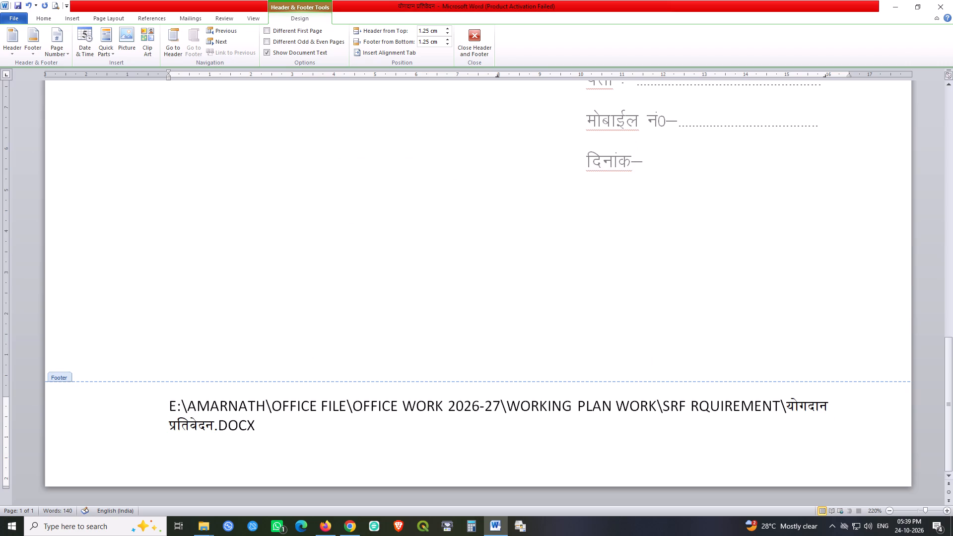
Format the file path in the footer as bold italic subscript text and return to the letter body.
{"action": "key", "text": "ctrl+a"}
{"action": "right_click", "coordinate": [234, 416]}
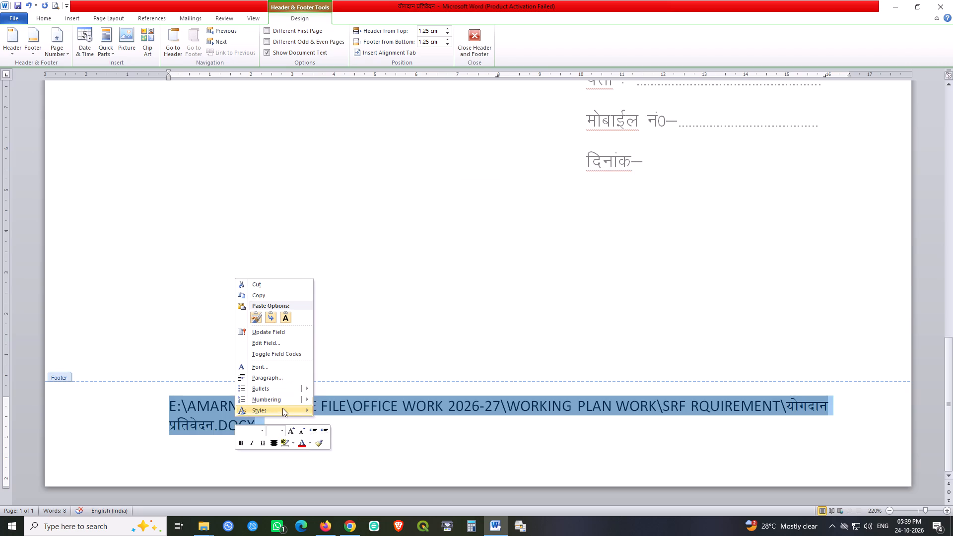
{"action": "left_click", "coordinate": [276, 363]}
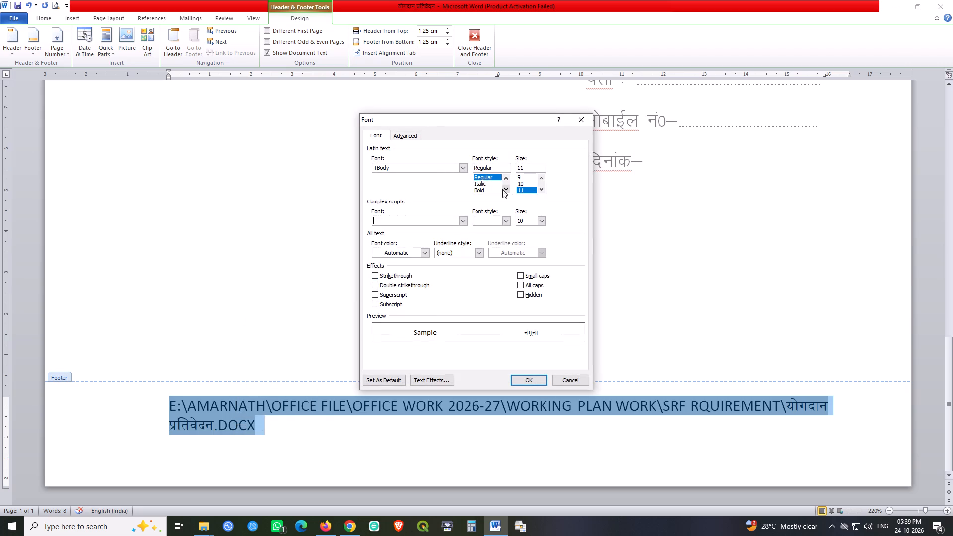
{"action": "left_click", "coordinate": [490, 189]}
{"action": "scroll", "coordinate": [490, 189], "scroll_direction": "down", "scroll_amount": 1}
{"action": "left_click", "coordinate": [490, 189]}
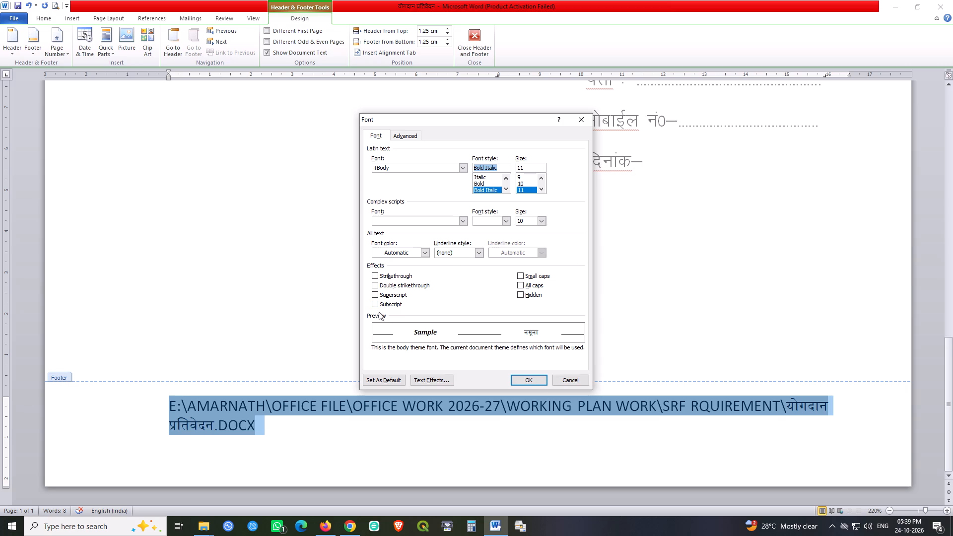
{"action": "left_click", "coordinate": [379, 303]}
{"action": "left_click", "coordinate": [527, 383]}
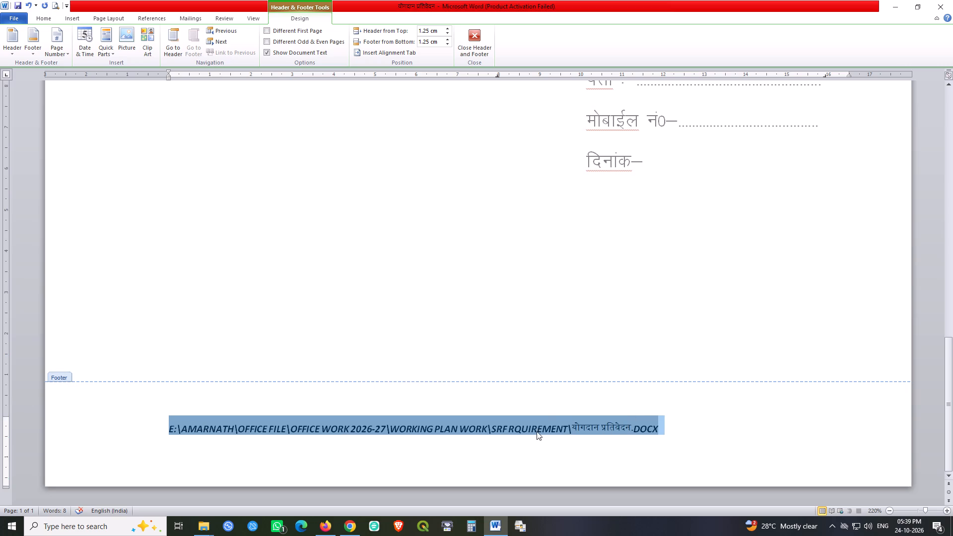
{"action": "key", "text": "Escape"}
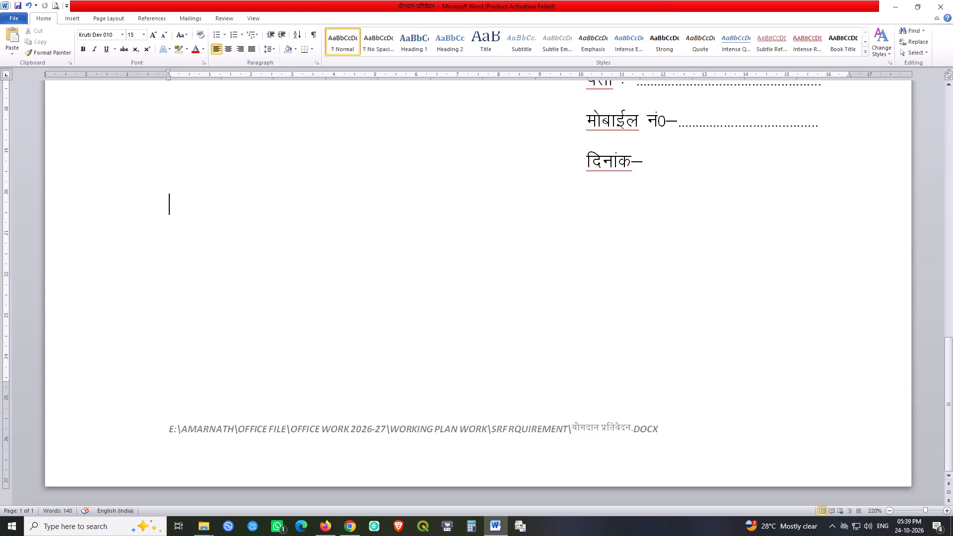
Print one copy of the letter on the Brother DCP-L5510DN series printer.
{"action": "key", "text": "ctrl+F2"}
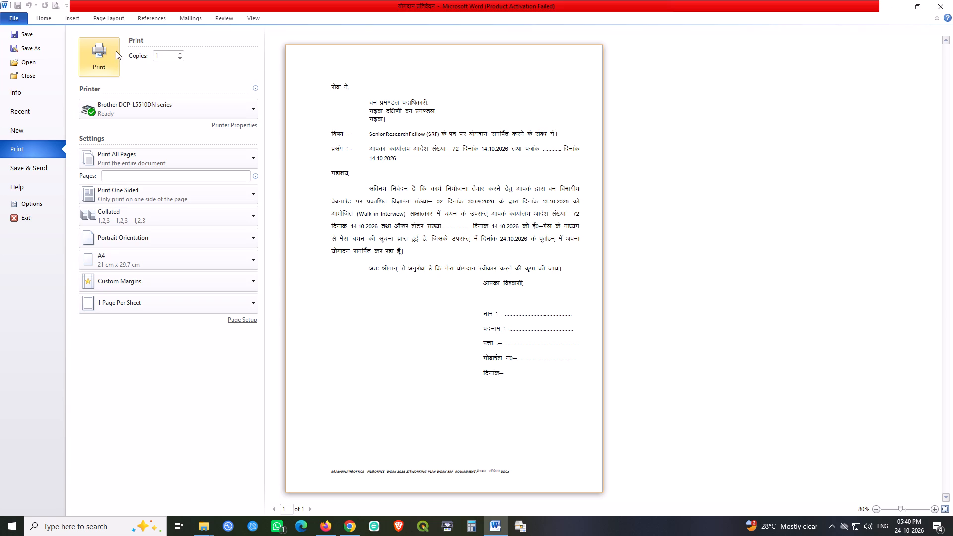
{"action": "left_click", "coordinate": [94, 56]}
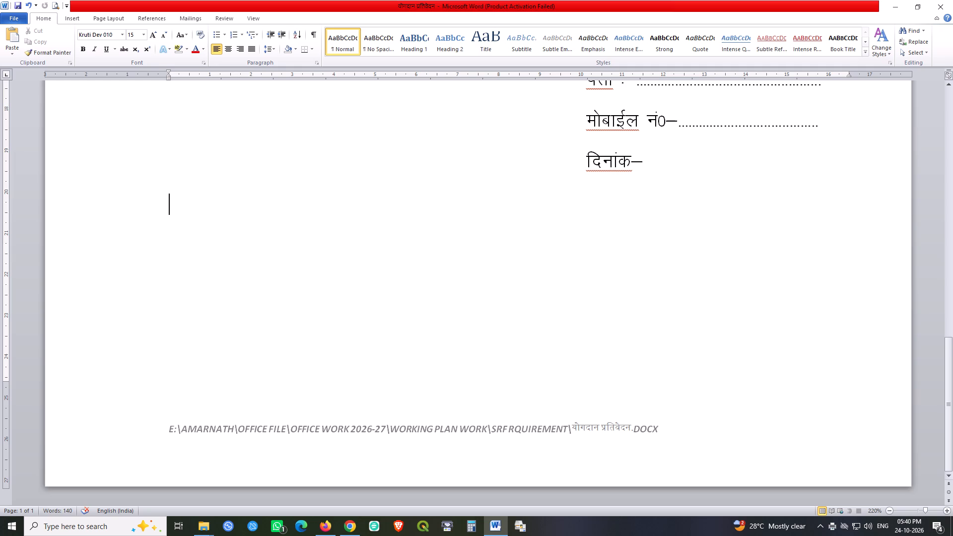
Save the document with its new footer.
{"action": "triple_click", "coordinate": [16, 9]}
{"action": "left_click", "coordinate": [16, 9]}
{"action": "triple_click", "coordinate": [17, 4]}
{"action": "left_click", "coordinate": [17, 4]}
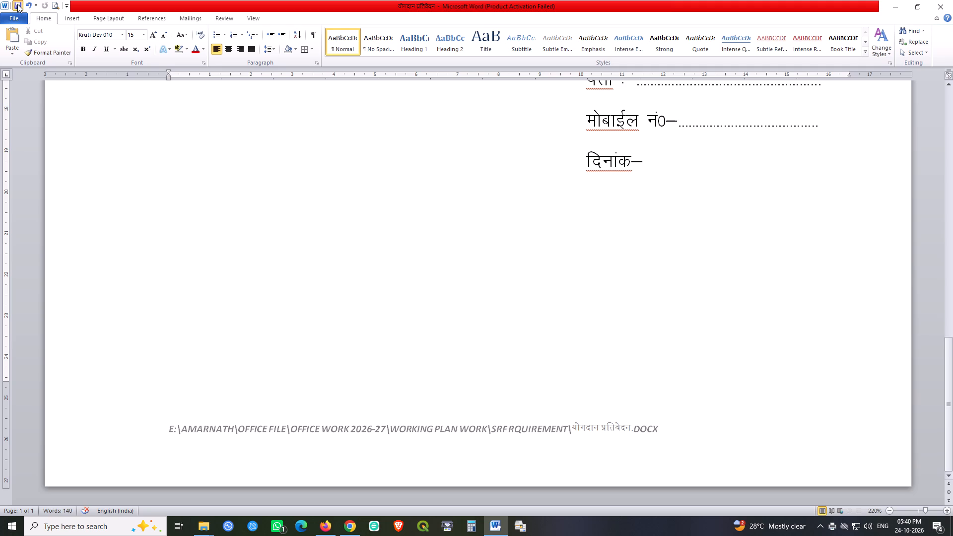
{"action": "triple_click", "coordinate": [17, 4]}
{"action": "triple_click", "coordinate": [17, 4]}
{"action": "triple_click", "coordinate": [17, 4]}
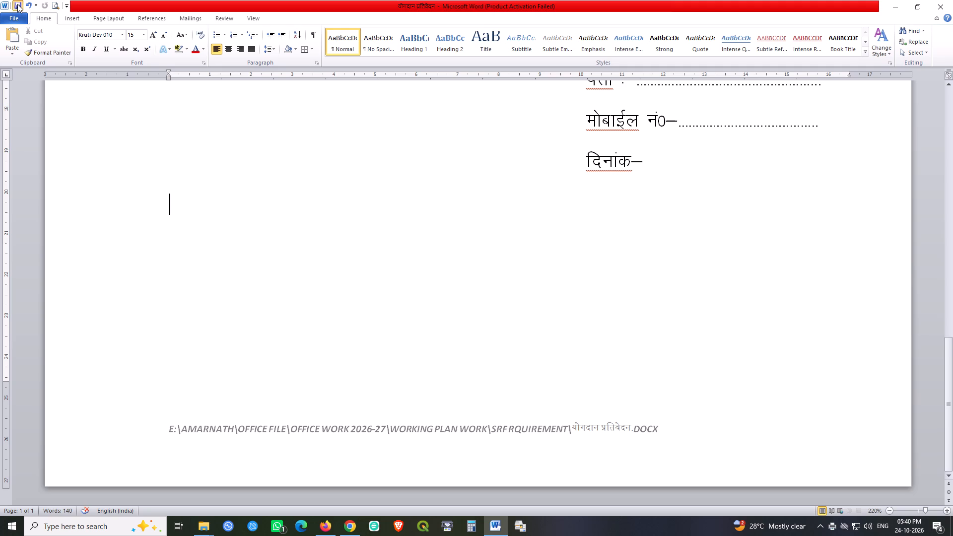
{"action": "triple_click", "coordinate": [17, 4]}
{"action": "left_click", "coordinate": [17, 4]}
Minimise the joining-report letter and the SRF Rquirement folder window to return to the desktop.
{"action": "scroll", "coordinate": [685, 258], "scroll_direction": "up", "scroll_amount": 17}
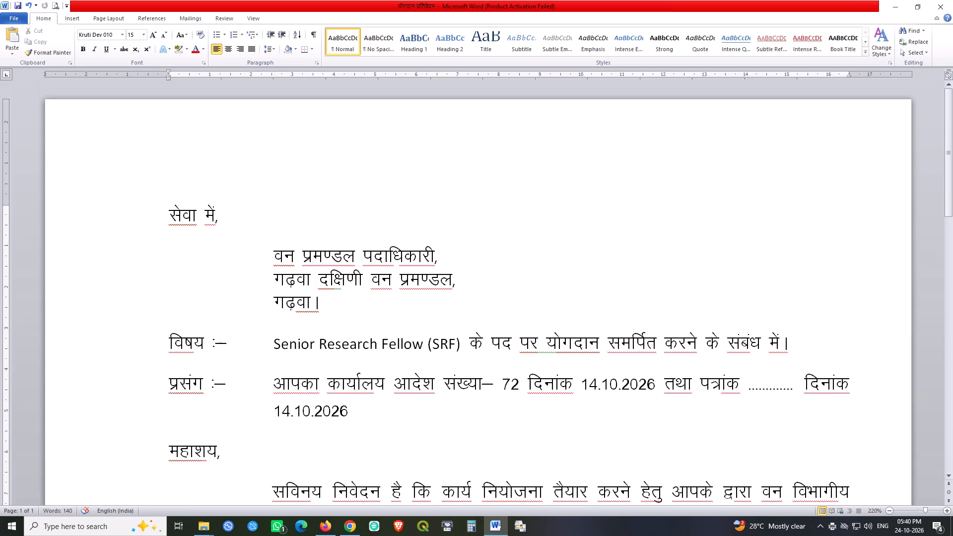
{"action": "left_click", "coordinate": [895, 0]}
{"action": "left_click", "coordinate": [461, 384]}
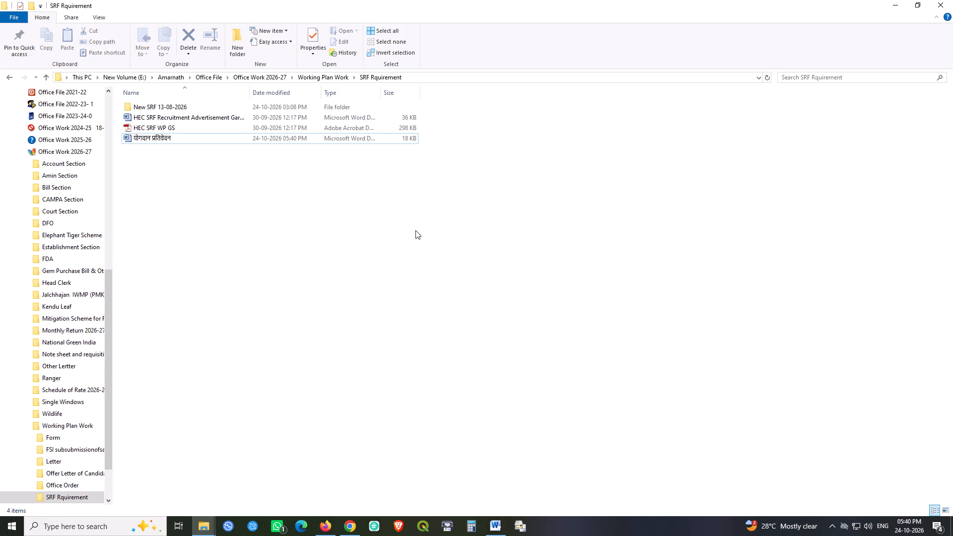
{"action": "left_click", "coordinate": [489, 277]}
{"action": "left_click", "coordinate": [907, 0]}
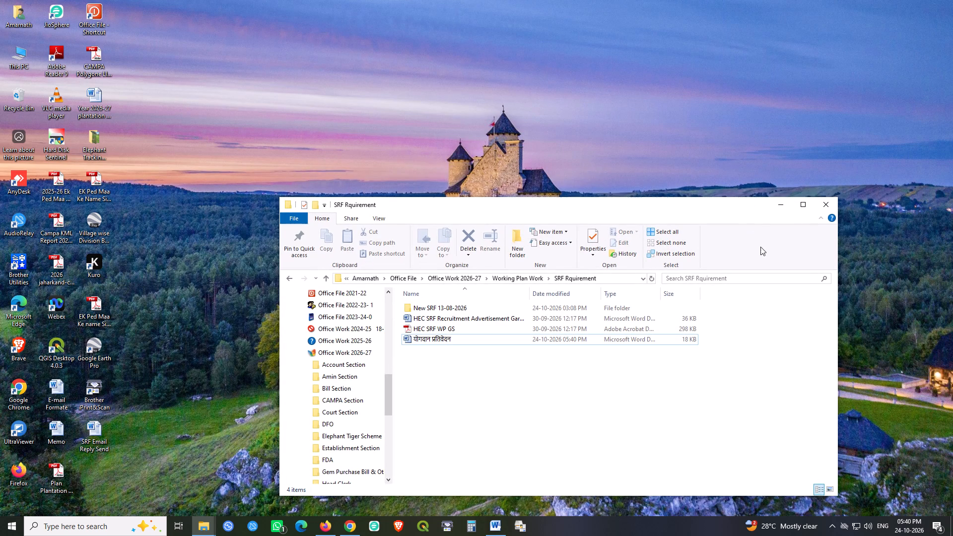
{"action": "left_click", "coordinate": [812, 199]}
{"action": "left_click", "coordinate": [896, 0]}
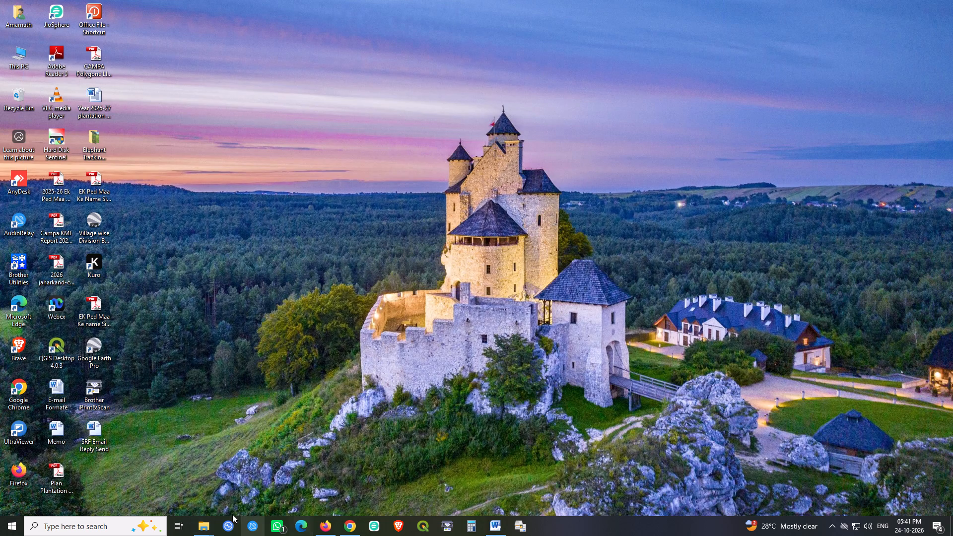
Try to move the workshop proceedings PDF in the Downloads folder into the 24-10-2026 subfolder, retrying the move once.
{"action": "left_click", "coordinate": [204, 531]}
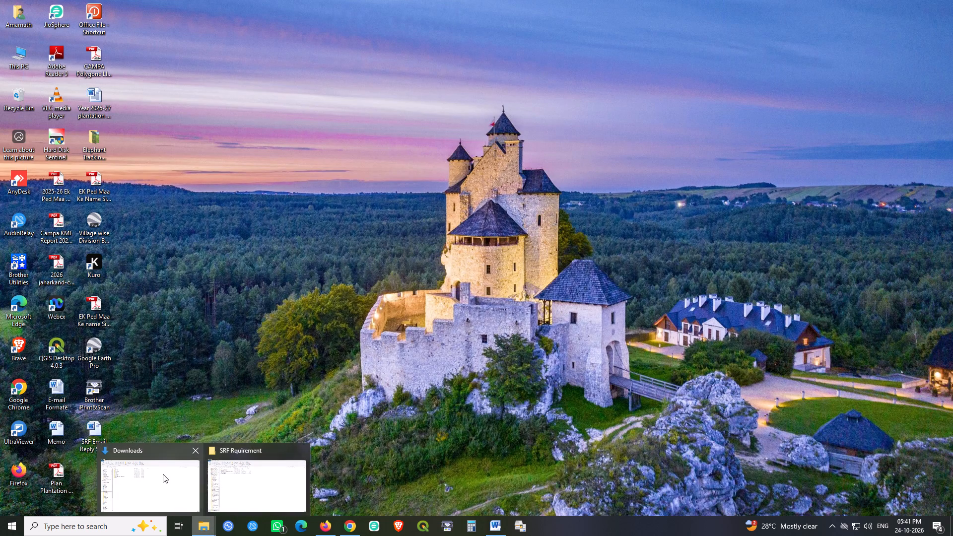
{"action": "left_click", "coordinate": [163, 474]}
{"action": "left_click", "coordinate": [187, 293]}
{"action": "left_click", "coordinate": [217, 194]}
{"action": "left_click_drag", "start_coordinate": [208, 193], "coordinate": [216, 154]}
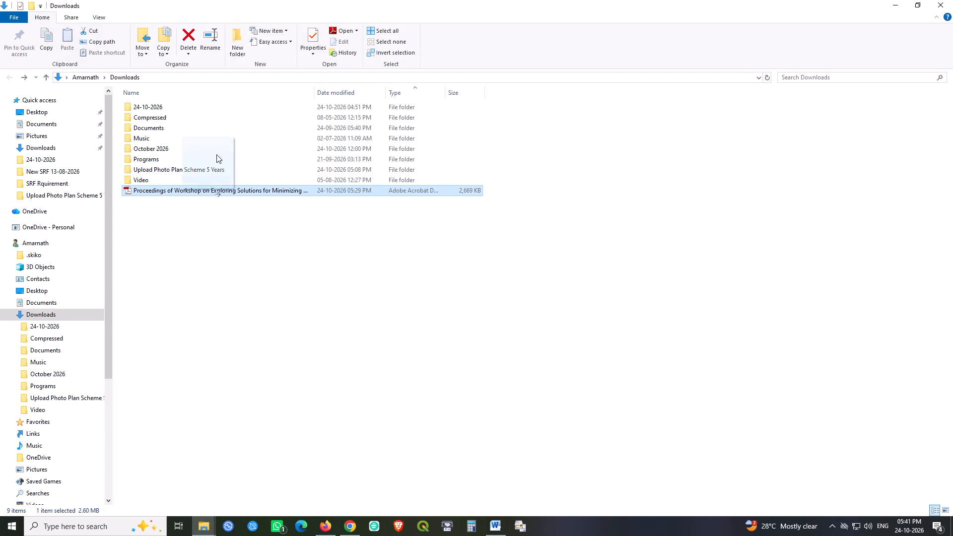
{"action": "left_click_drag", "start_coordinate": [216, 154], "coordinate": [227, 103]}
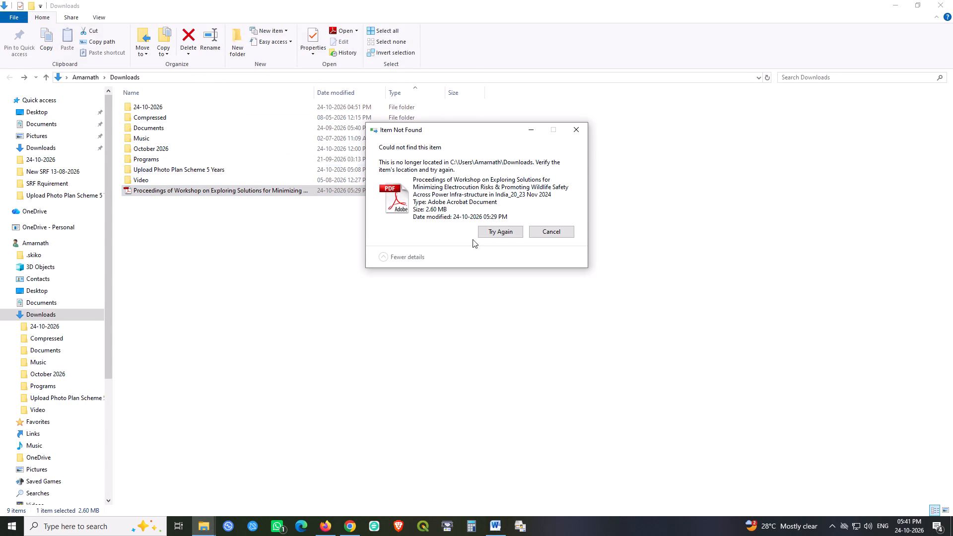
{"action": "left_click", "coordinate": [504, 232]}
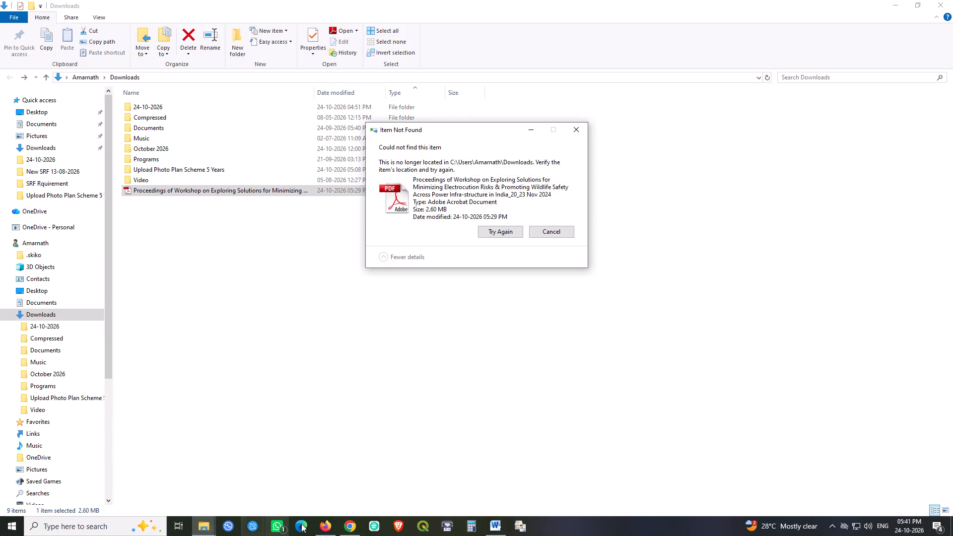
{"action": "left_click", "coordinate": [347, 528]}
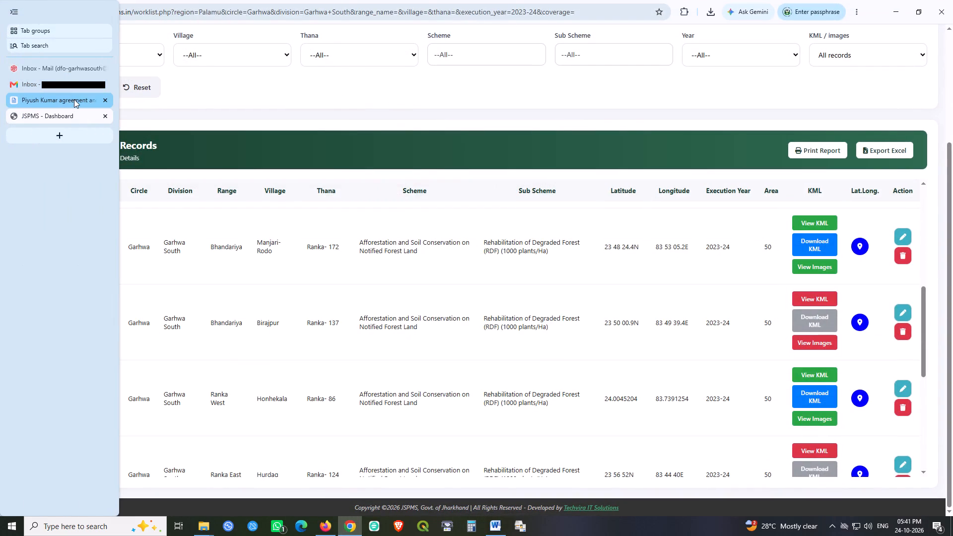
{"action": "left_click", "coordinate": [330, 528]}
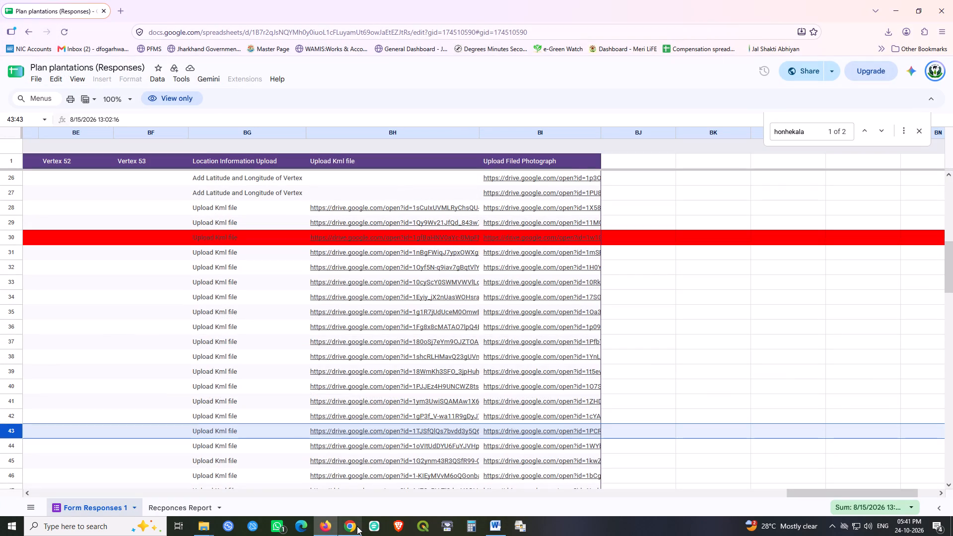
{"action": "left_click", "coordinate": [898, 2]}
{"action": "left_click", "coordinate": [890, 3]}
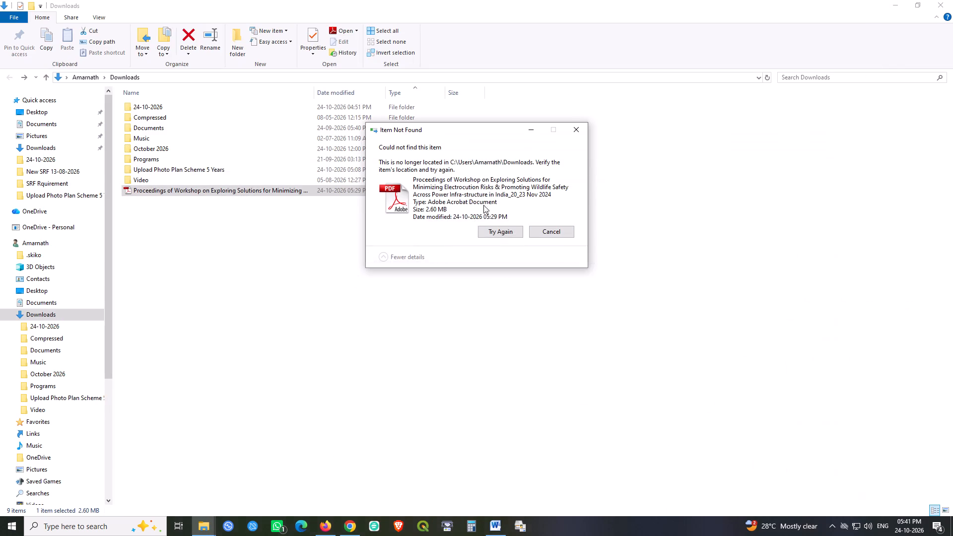
Retry and dismiss the missing-item prompt for the workshop proceedings PDF, and refresh the Downloads folder.
{"action": "left_click", "coordinate": [503, 228]}
{"action": "left_click", "coordinate": [503, 228]}
{"action": "left_click", "coordinate": [579, 132]}
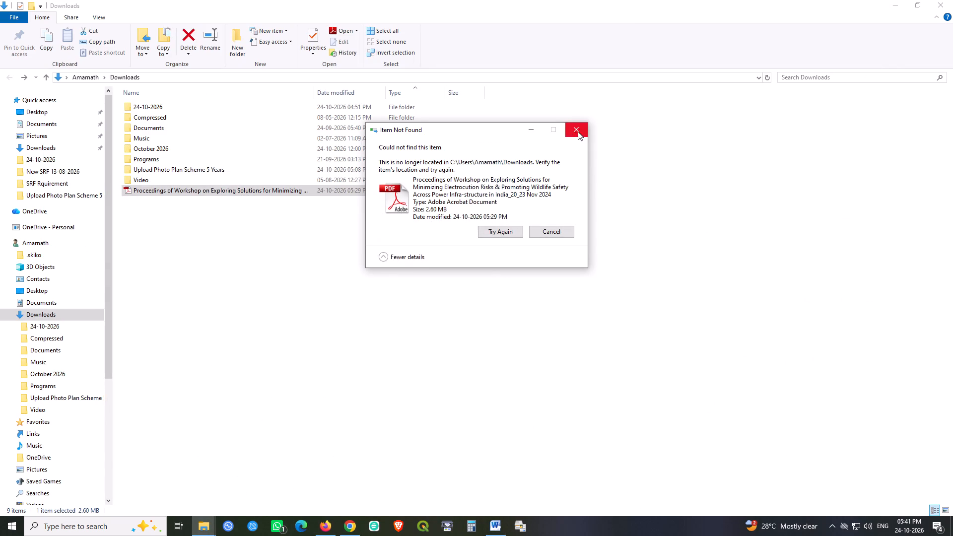
{"action": "right_click", "coordinate": [417, 255]}
{"action": "left_click", "coordinate": [466, 298]}
{"action": "right_click", "coordinate": [466, 298]}
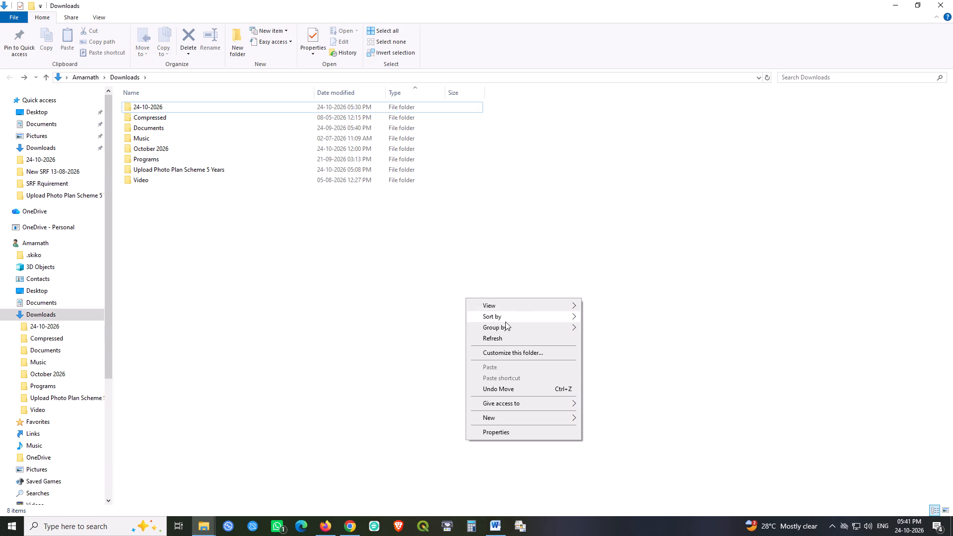
{"action": "left_click", "coordinate": [502, 335]}
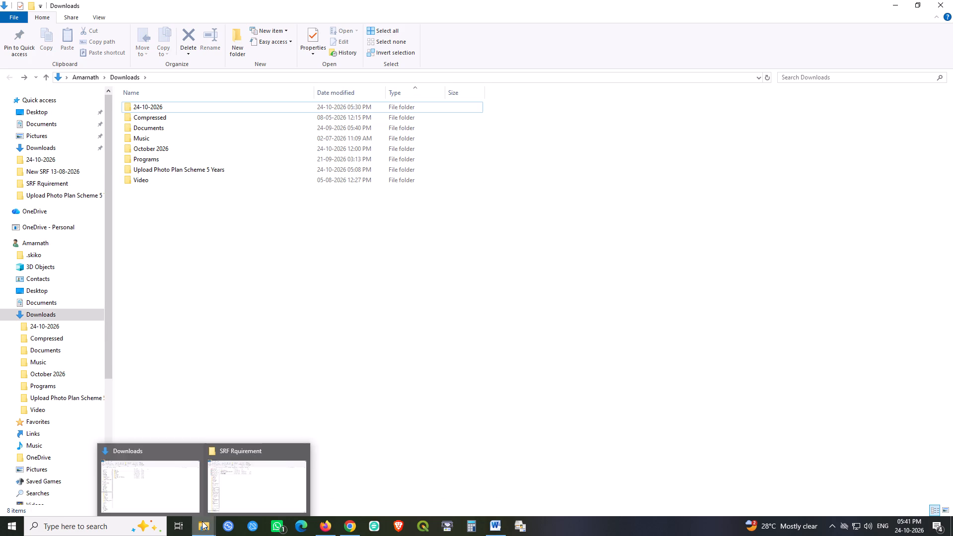
Switch to Firefox and search the Plan plantations (Responses) sheet for kelhar, with its first columns in view.
{"action": "left_click", "coordinate": [332, 521]}
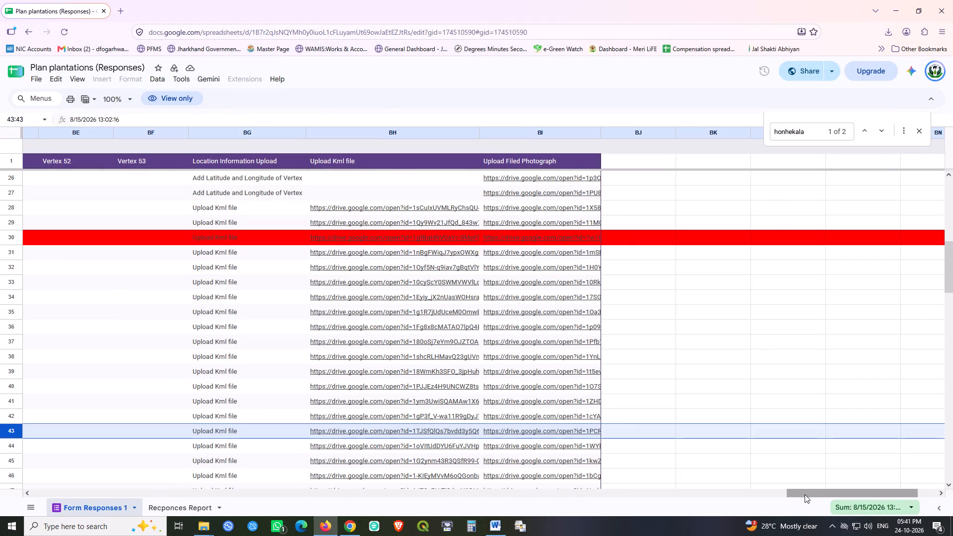
{"action": "left_click_drag", "start_coordinate": [805, 493], "coordinate": [11, 469]}
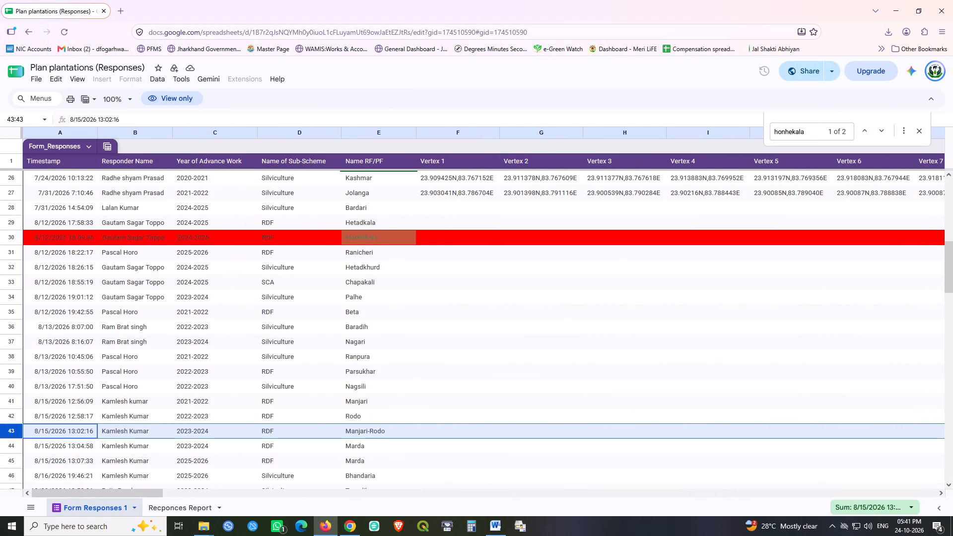
{"action": "left_click_drag", "start_coordinate": [817, 132], "coordinate": [624, 128]}
{"action": "type", "text": "kelhar"}
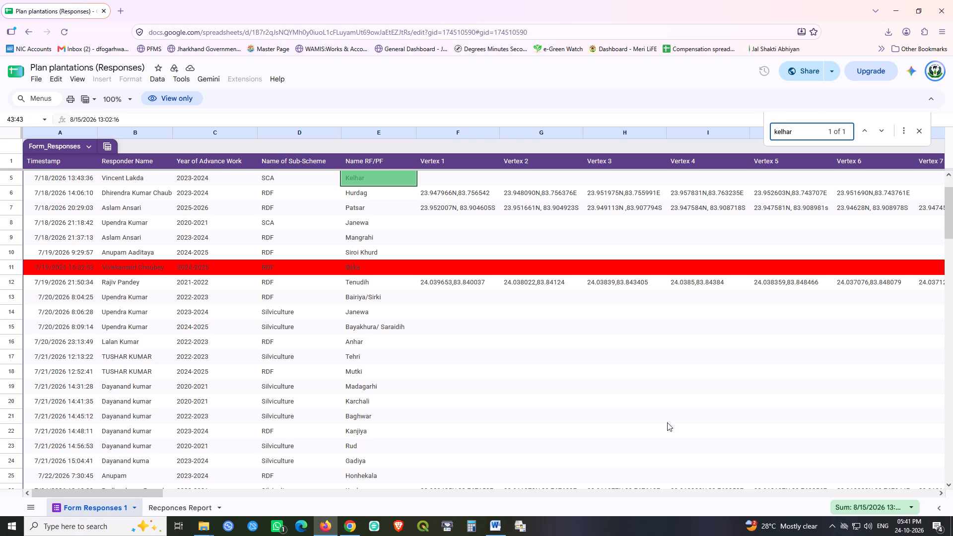
Switch back to the letter in Word, check it in the print preview and return to editing.
{"action": "left_click", "coordinate": [488, 530]}
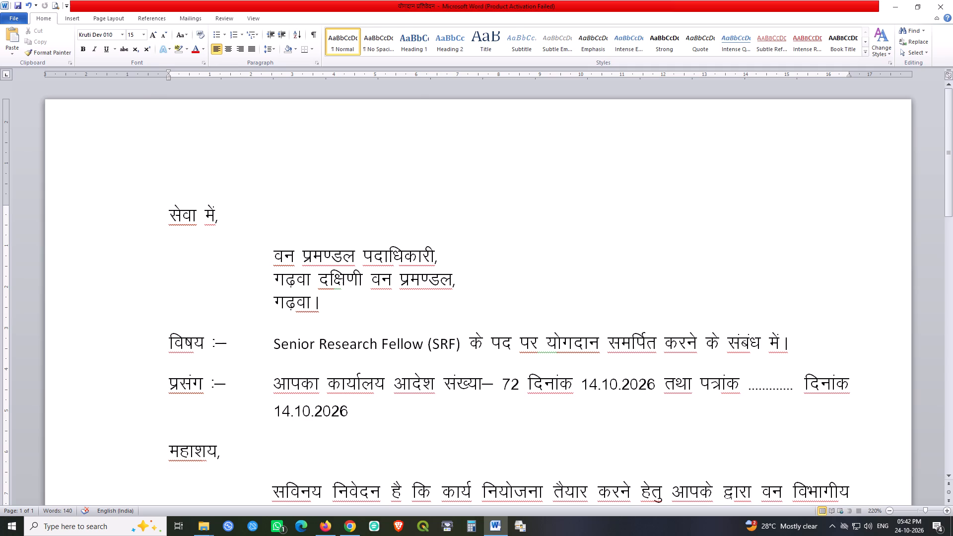
{"action": "key", "text": "ctrl+F2"}
{"action": "scroll", "coordinate": [501, 212], "scroll_direction": "down", "scroll_amount": 10}
{"action": "scroll", "coordinate": [500, 271], "scroll_direction": "down", "scroll_amount": 6}
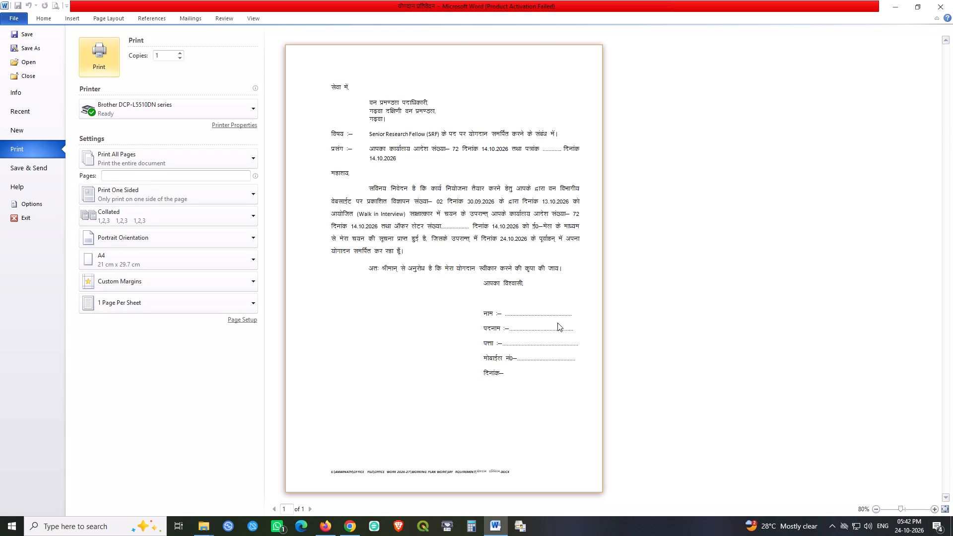
{"action": "key", "text": "Escape"}
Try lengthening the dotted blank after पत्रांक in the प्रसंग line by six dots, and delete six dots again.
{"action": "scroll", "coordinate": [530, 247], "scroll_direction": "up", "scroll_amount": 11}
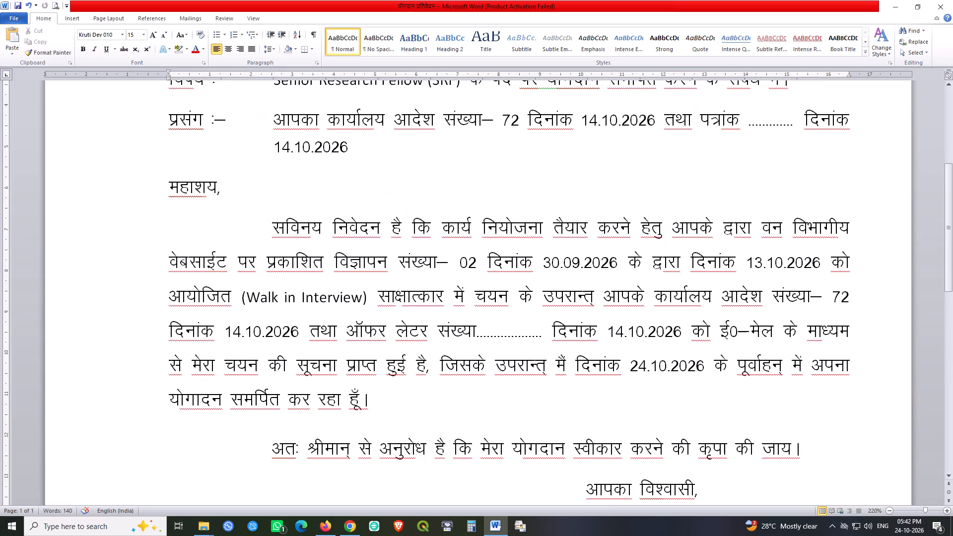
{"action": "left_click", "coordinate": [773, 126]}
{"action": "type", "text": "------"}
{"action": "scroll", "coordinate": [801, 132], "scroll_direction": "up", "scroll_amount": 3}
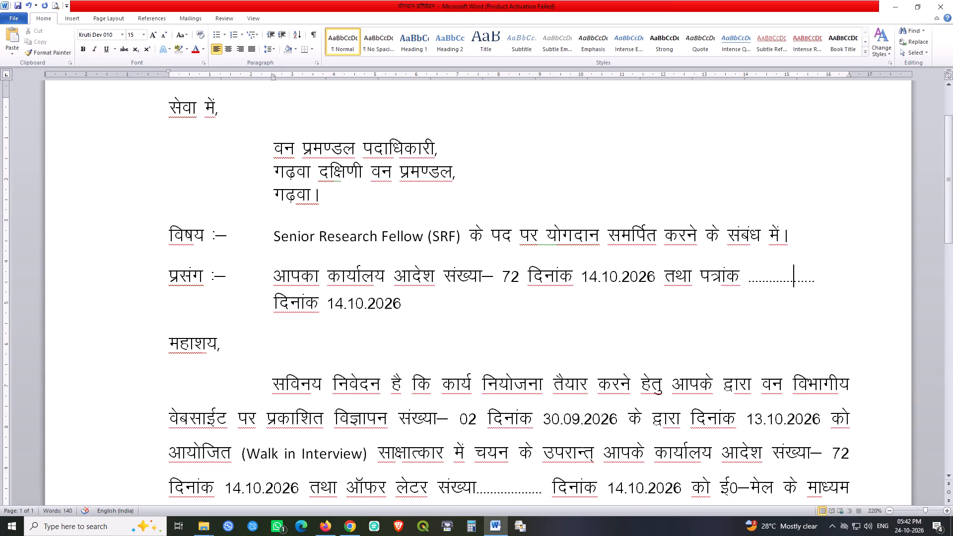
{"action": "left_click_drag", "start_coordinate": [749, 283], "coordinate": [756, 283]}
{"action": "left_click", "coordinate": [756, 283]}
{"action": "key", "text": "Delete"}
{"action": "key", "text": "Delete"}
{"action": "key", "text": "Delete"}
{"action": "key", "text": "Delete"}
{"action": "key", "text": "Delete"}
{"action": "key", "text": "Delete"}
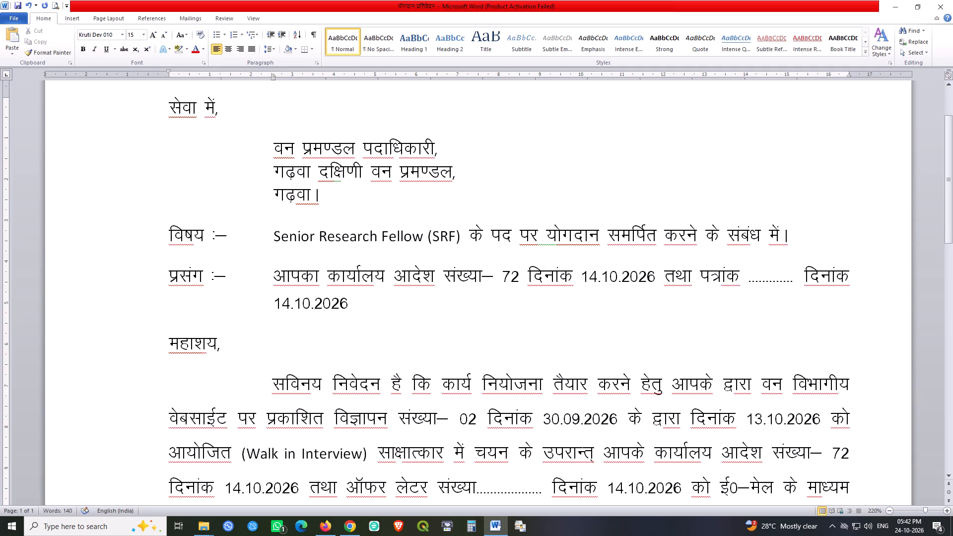
Save the document.
{"action": "key", "text": "ctrl+s"}
Check the letter once more in the print preview and return to editing.
{"action": "key", "text": "ctrl+F2"}
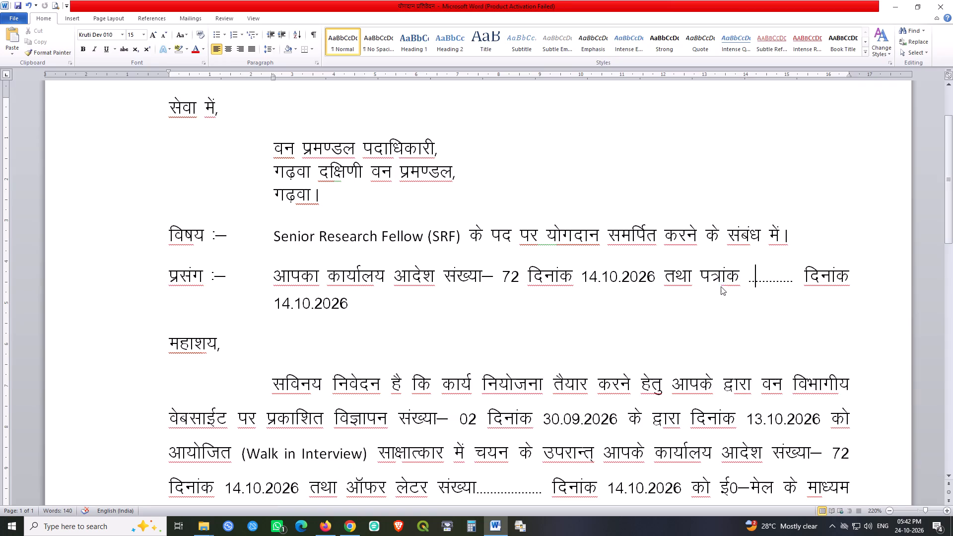
{"action": "scroll", "coordinate": [517, 258], "scroll_direction": "down", "scroll_amount": 15}
{"action": "key", "text": "Escape"}
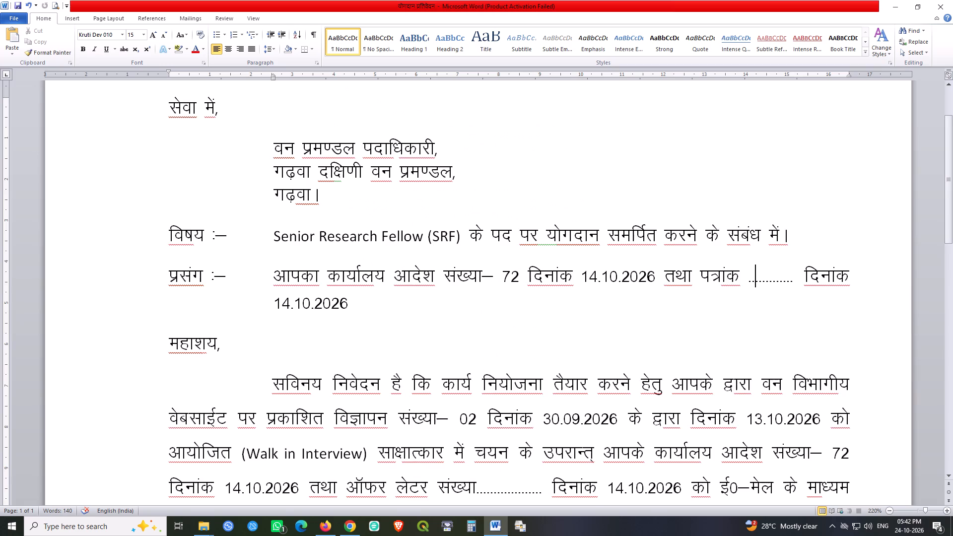
Check the joining letter in the print preview and print four copies on the Brother DCP-L5510DN series printer.
{"action": "scroll", "coordinate": [541, 279], "scroll_direction": "up", "scroll_amount": 6}
{"action": "left_click_drag", "start_coordinate": [9, 204], "coordinate": [11, 234]}
{"action": "key", "text": "ctrl+F2"}
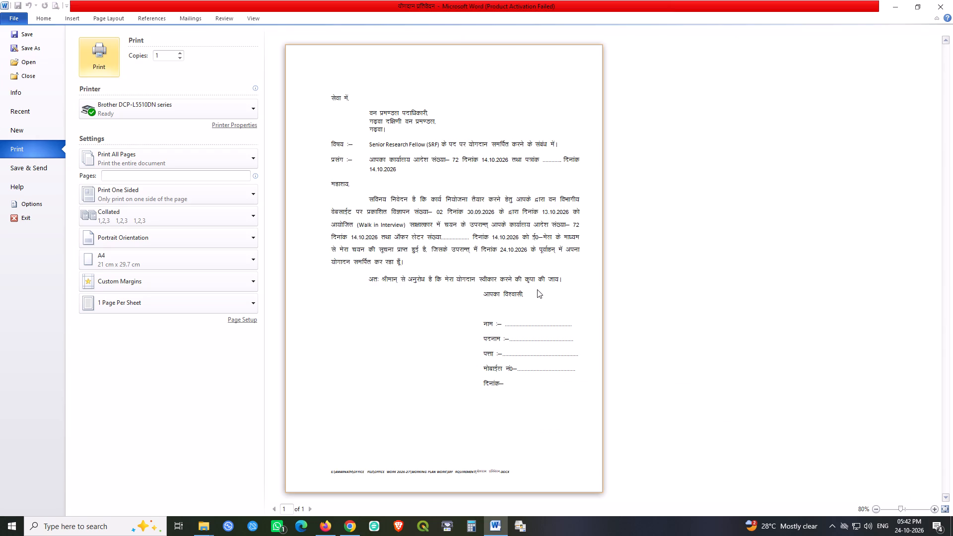
{"action": "scroll", "coordinate": [563, 258], "scroll_direction": "down", "scroll_amount": 20}
{"action": "scroll", "coordinate": [563, 258], "scroll_direction": "down", "scroll_amount": 10}
{"action": "scroll", "coordinate": [498, 206], "scroll_direction": "down", "scroll_amount": 6}
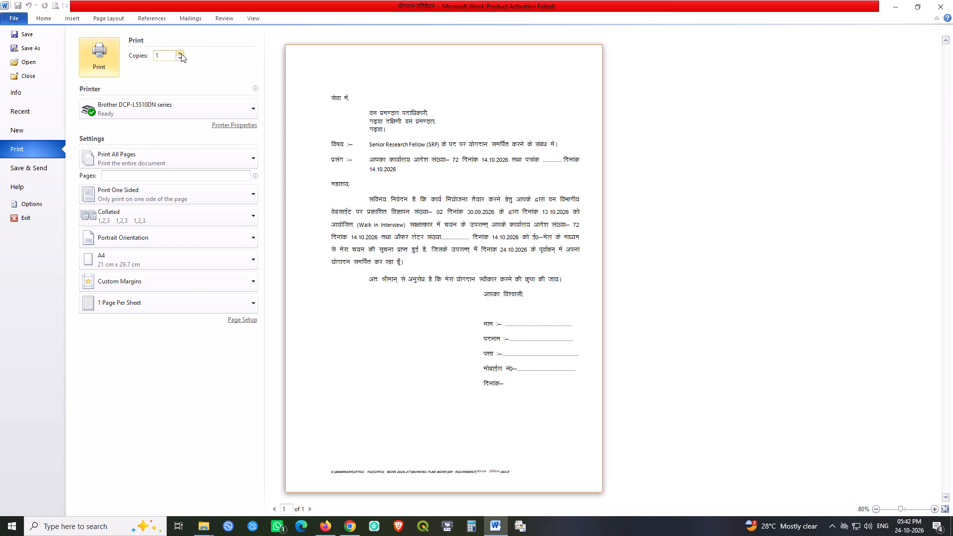
{"action": "double_click", "coordinate": [181, 54]}
{"action": "left_click", "coordinate": [181, 54]}
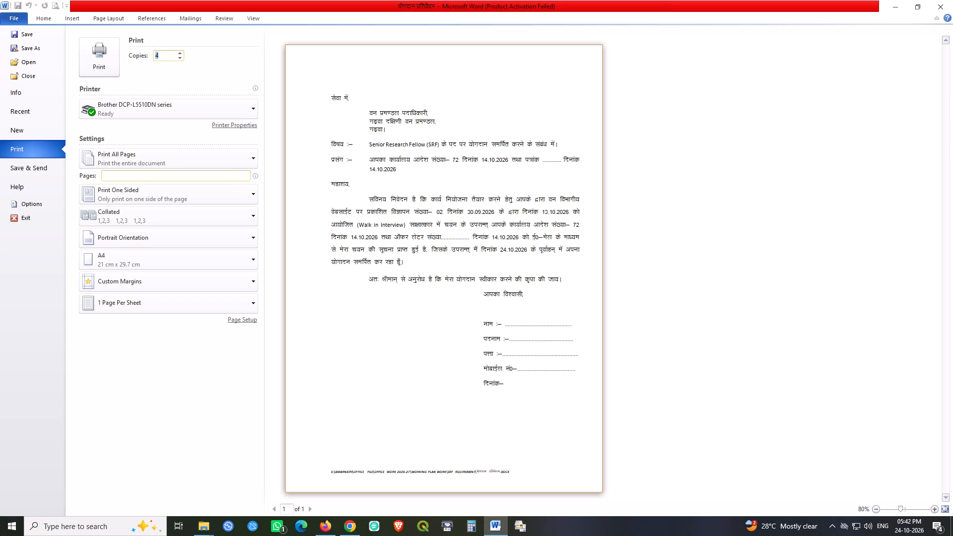
{"action": "left_click", "coordinate": [181, 58]}
{"action": "left_click", "coordinate": [181, 58]}
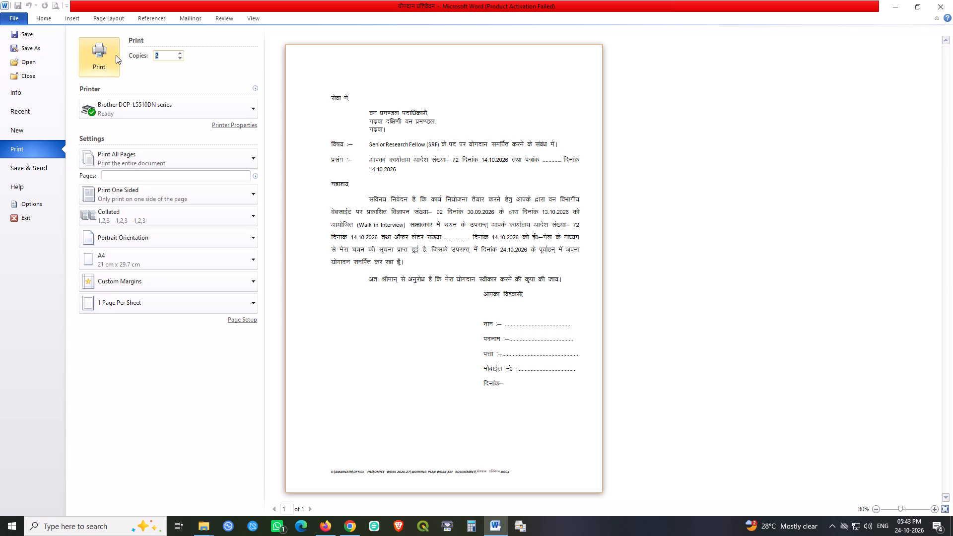
{"action": "left_click", "coordinate": [183, 52]}
{"action": "left_click", "coordinate": [183, 52]}
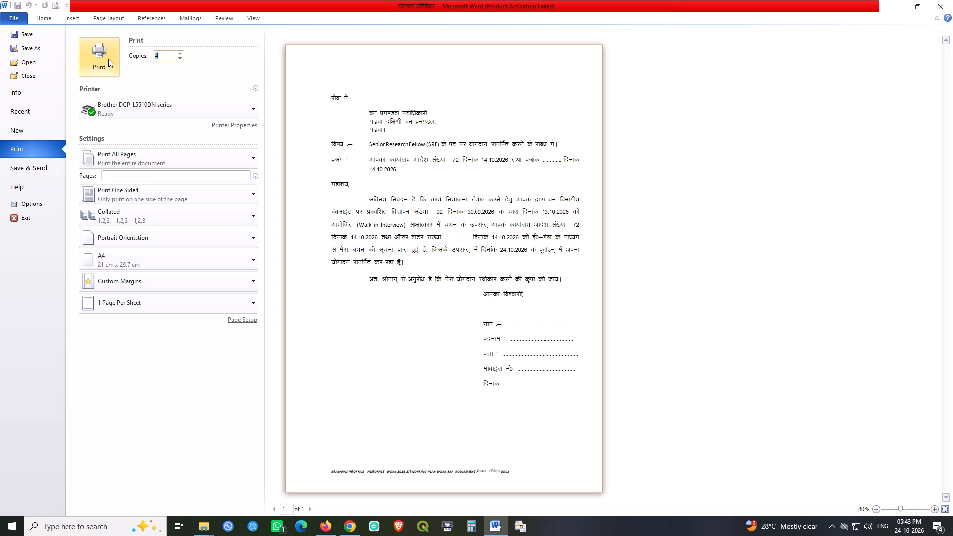
{"action": "left_click", "coordinate": [108, 59]}
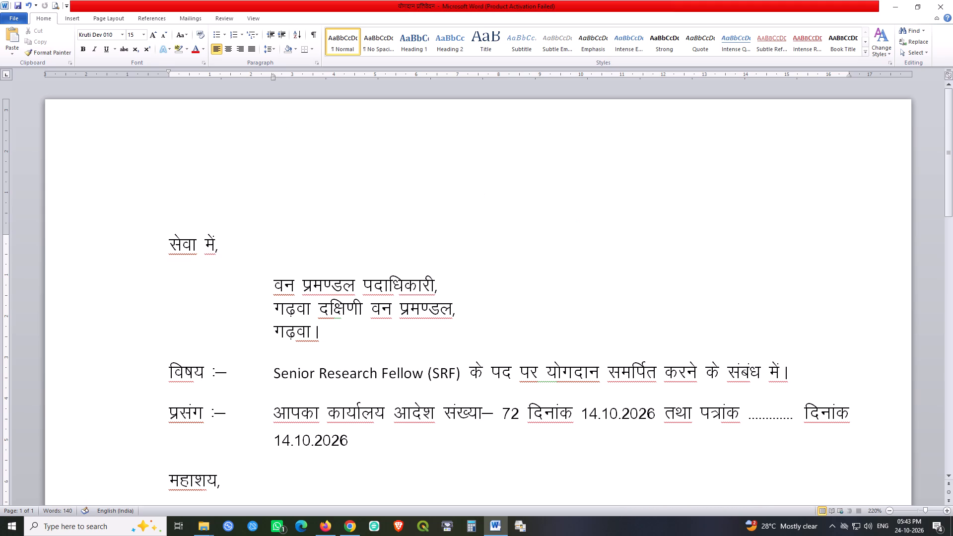
Save the joining letter and close its document window.
{"action": "key", "text": "ctrl+s"}
{"action": "key", "text": "ctrl+s"}
{"action": "triple_click", "coordinate": [16, 6]}
{"action": "left_click", "coordinate": [16, 6]}
{"action": "left_click", "coordinate": [947, 5]}
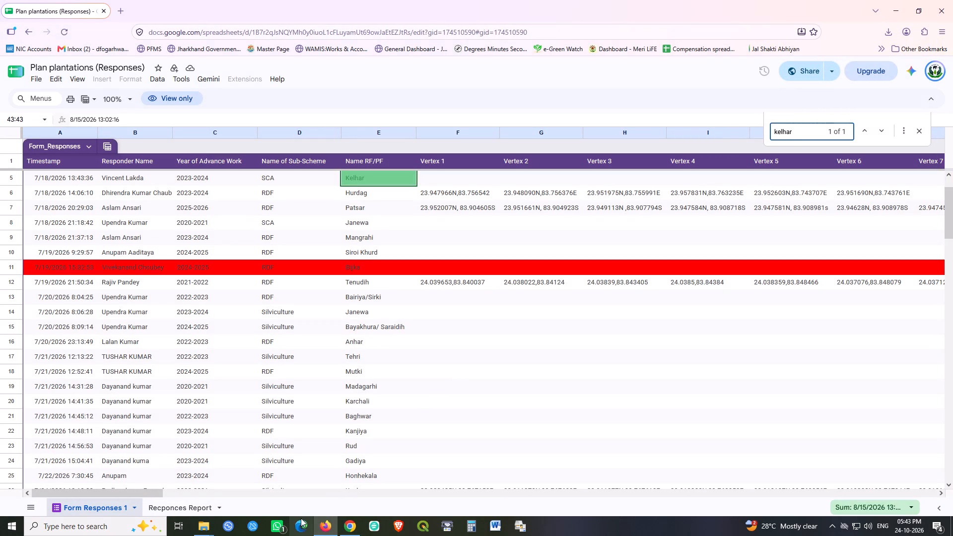